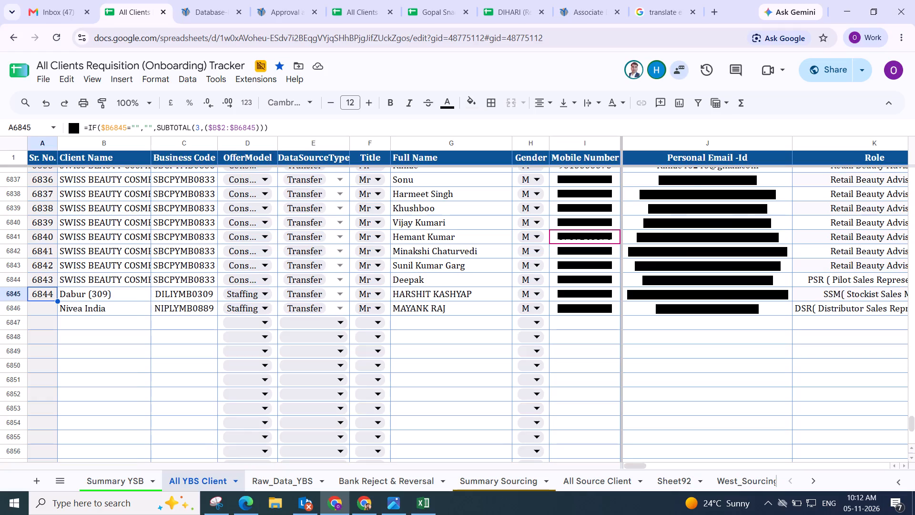
Fill the Sr. No. formula from rows 6844–6845 of the All YBS Client sheet down through row 6851.
left_click_drag(42, 279, 51, 304)
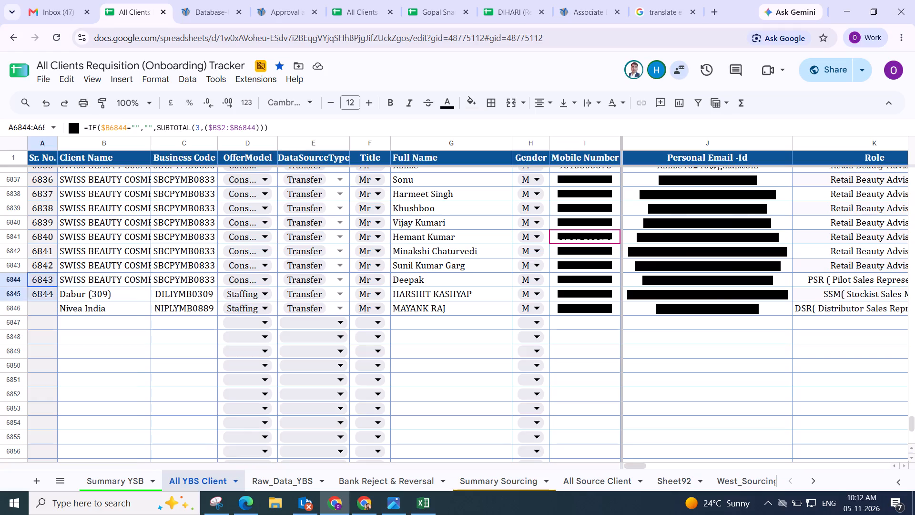
left_click_drag(51, 304, 52, 297)
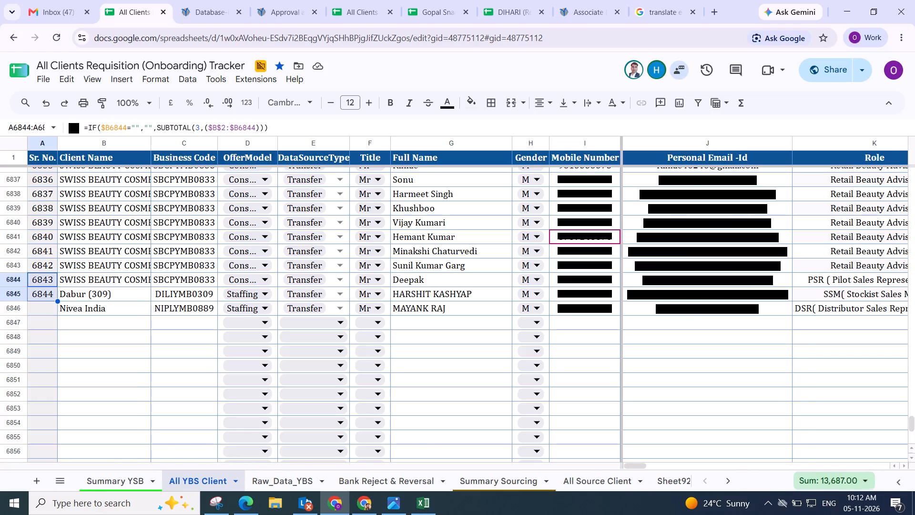
left_click_drag(58, 301, 54, 387)
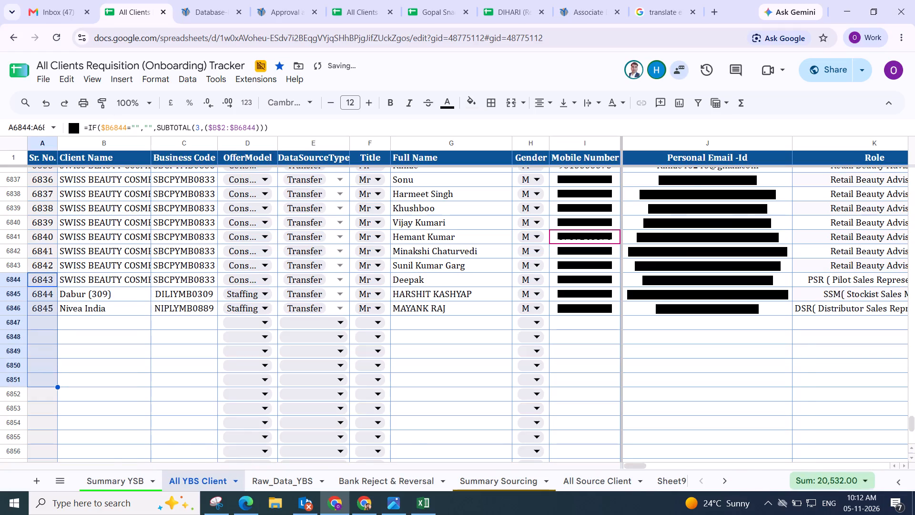
left_click(97, 359)
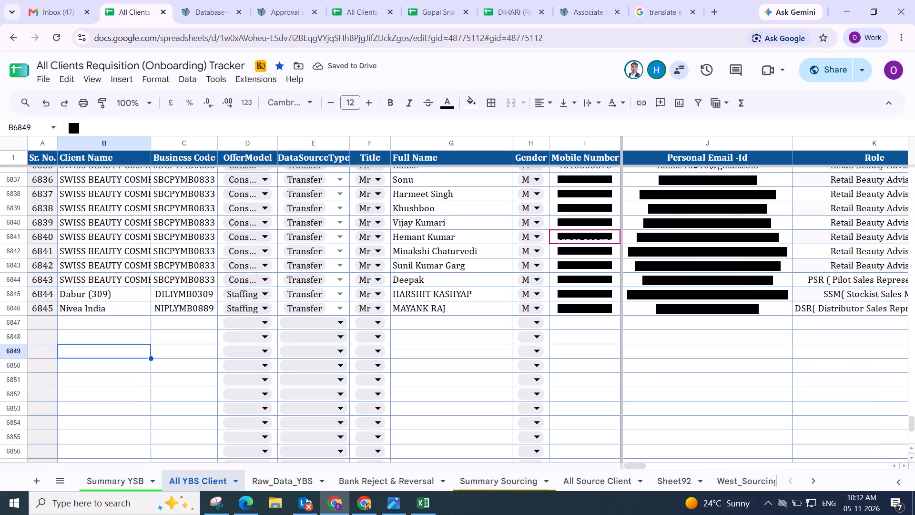
Check the Sr. No. formulas in column A between rows 6843 and 6848, ending on the Nivea India row.
left_click(39, 264)
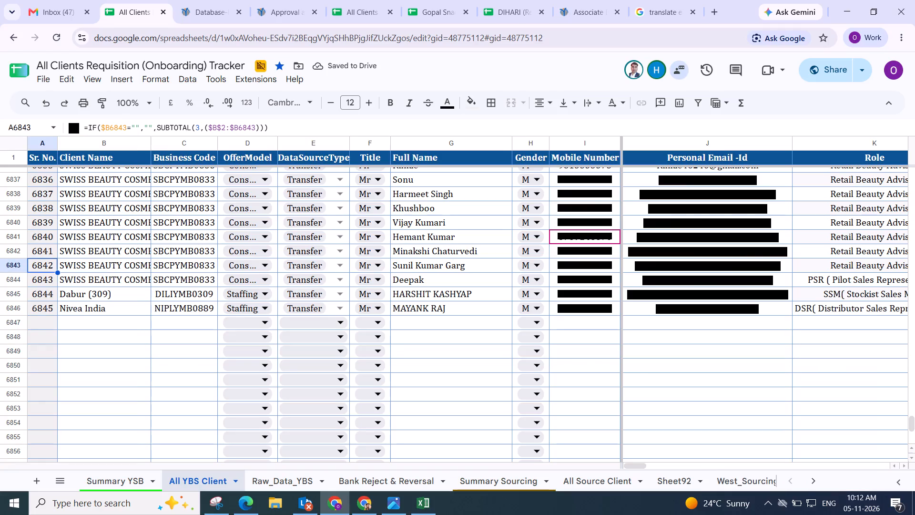
left_click(46, 331)
left_click(46, 265)
left_click(55, 341)
key("Up")
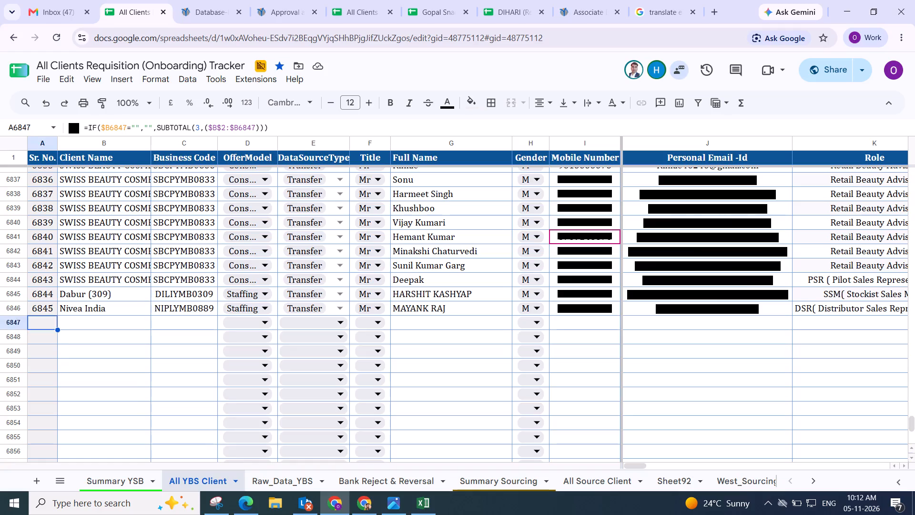
key("Up")
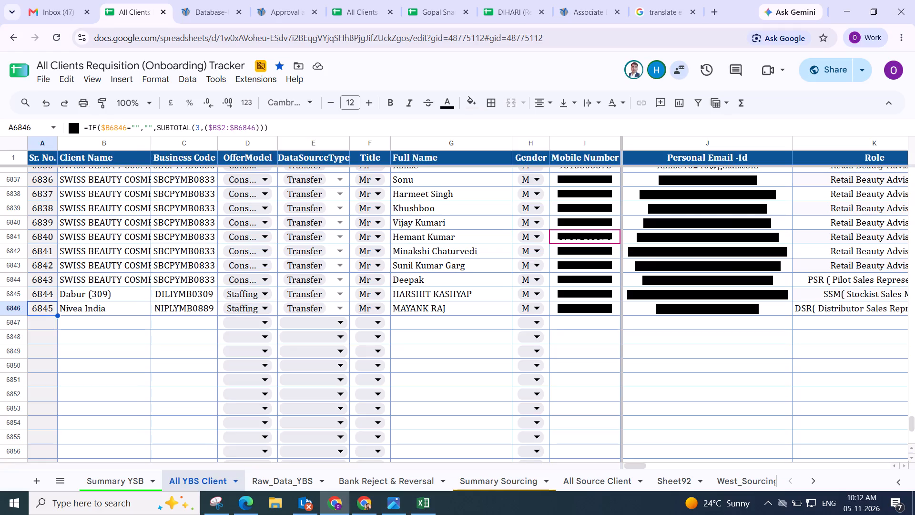
key("Escape")
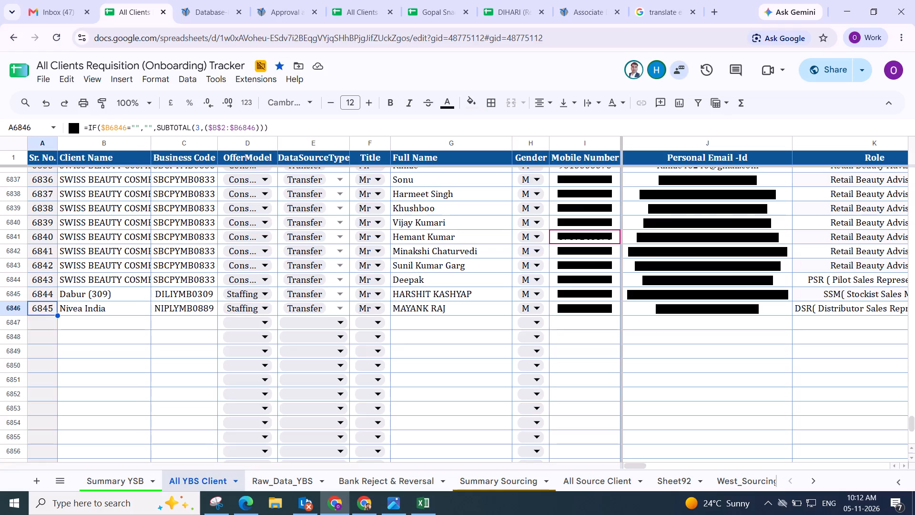
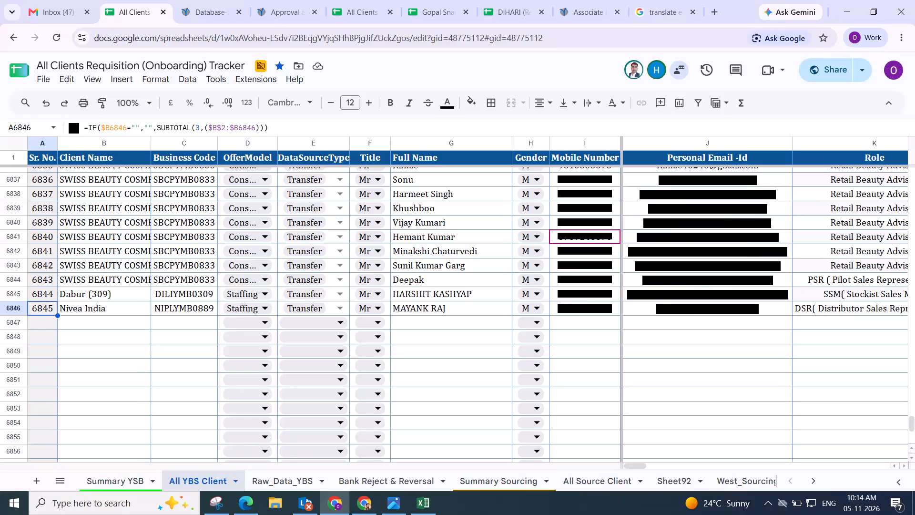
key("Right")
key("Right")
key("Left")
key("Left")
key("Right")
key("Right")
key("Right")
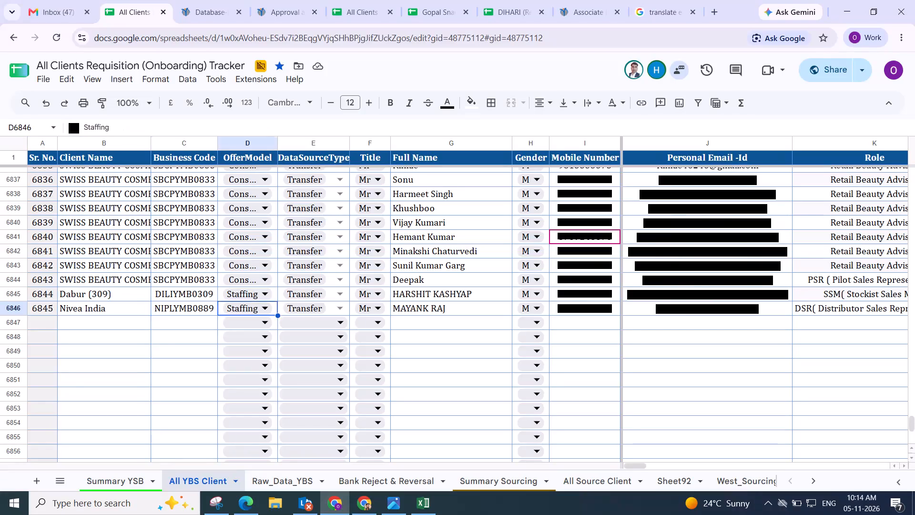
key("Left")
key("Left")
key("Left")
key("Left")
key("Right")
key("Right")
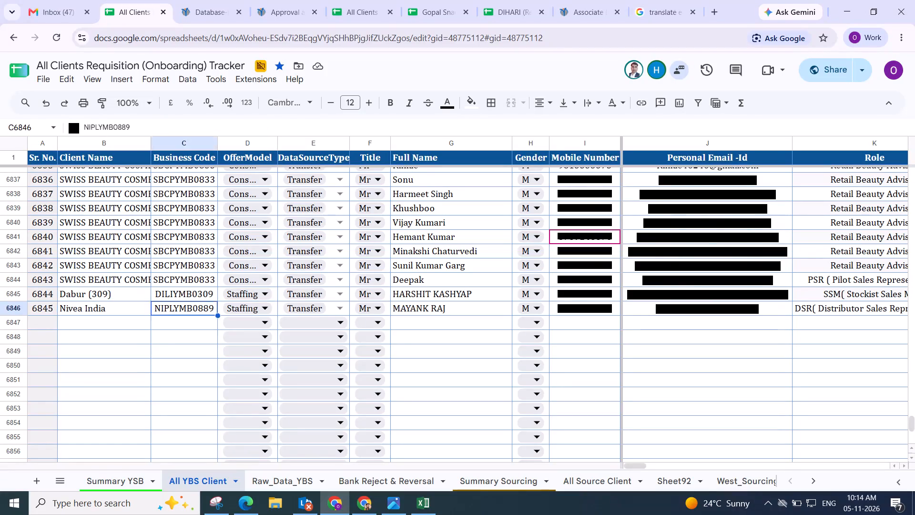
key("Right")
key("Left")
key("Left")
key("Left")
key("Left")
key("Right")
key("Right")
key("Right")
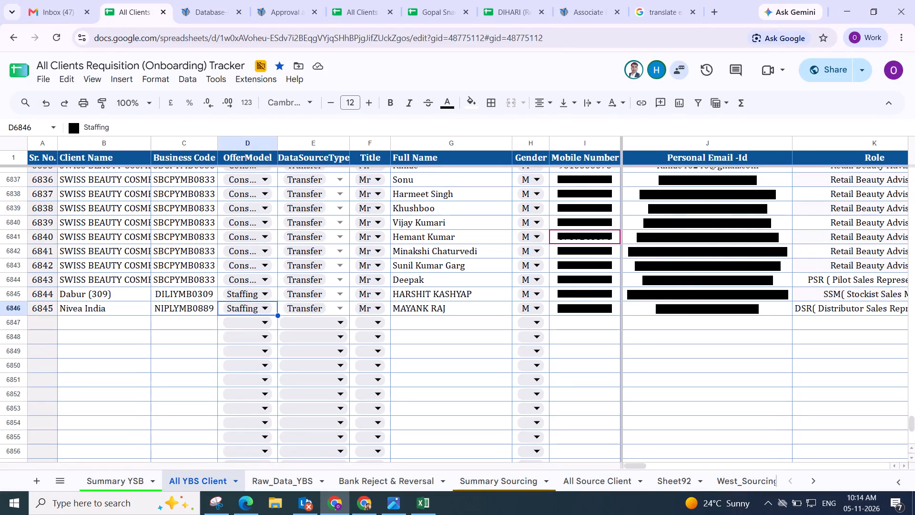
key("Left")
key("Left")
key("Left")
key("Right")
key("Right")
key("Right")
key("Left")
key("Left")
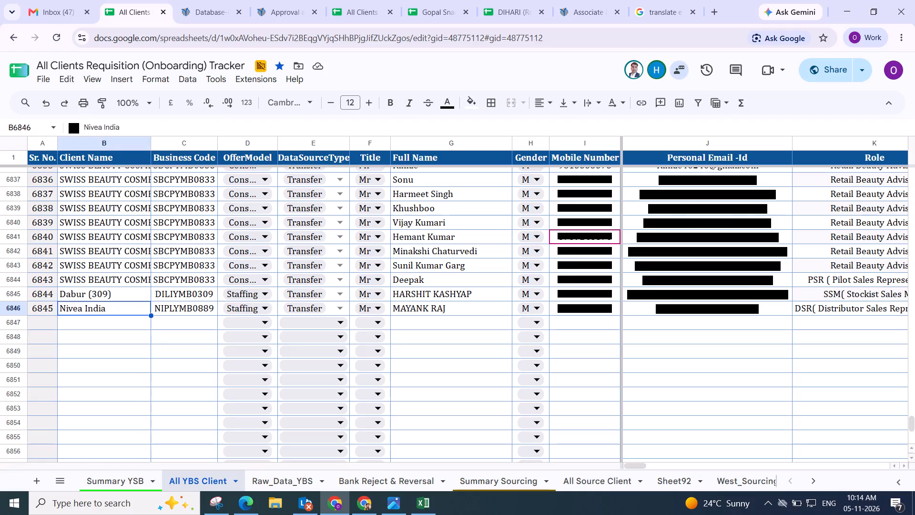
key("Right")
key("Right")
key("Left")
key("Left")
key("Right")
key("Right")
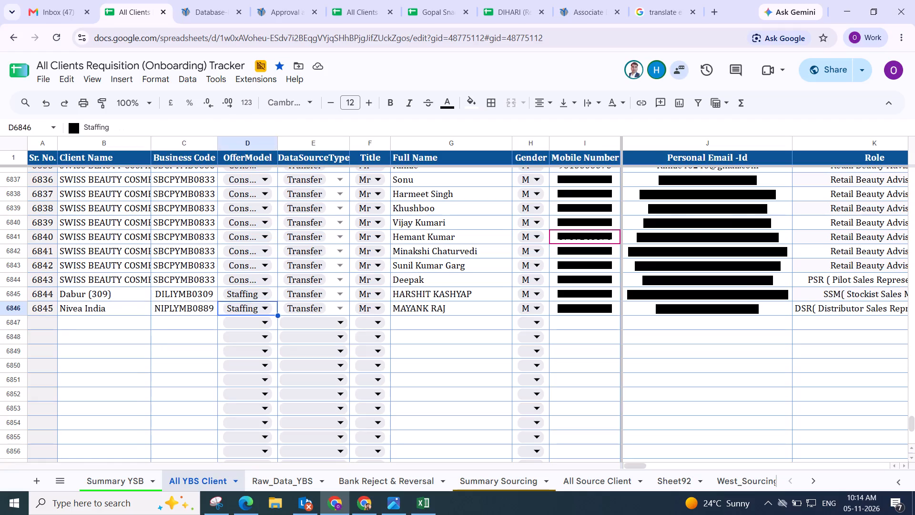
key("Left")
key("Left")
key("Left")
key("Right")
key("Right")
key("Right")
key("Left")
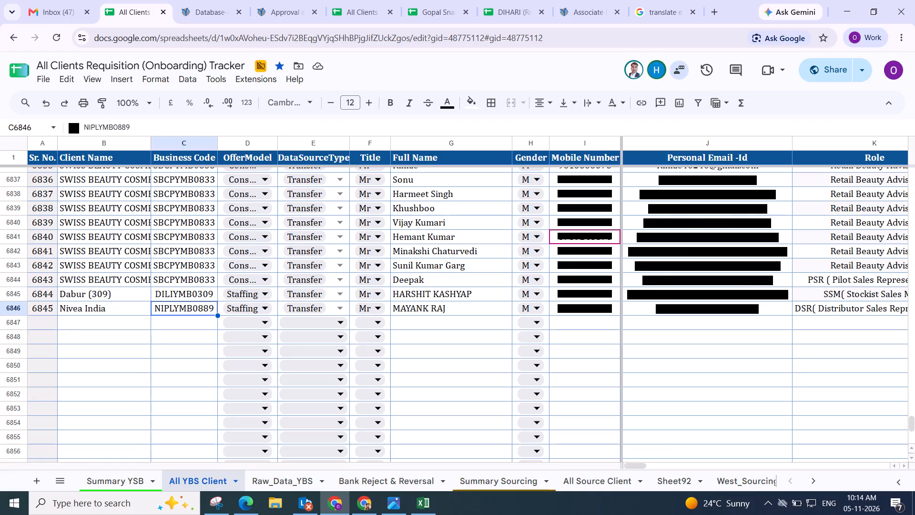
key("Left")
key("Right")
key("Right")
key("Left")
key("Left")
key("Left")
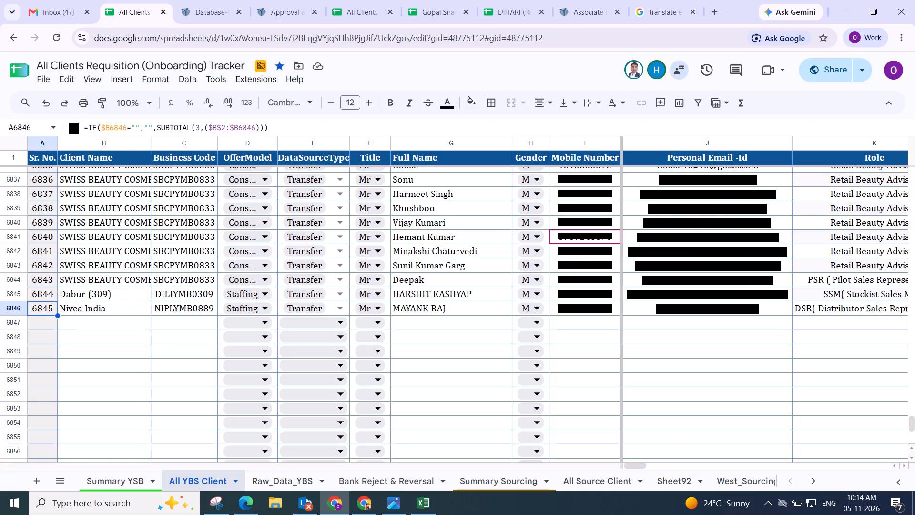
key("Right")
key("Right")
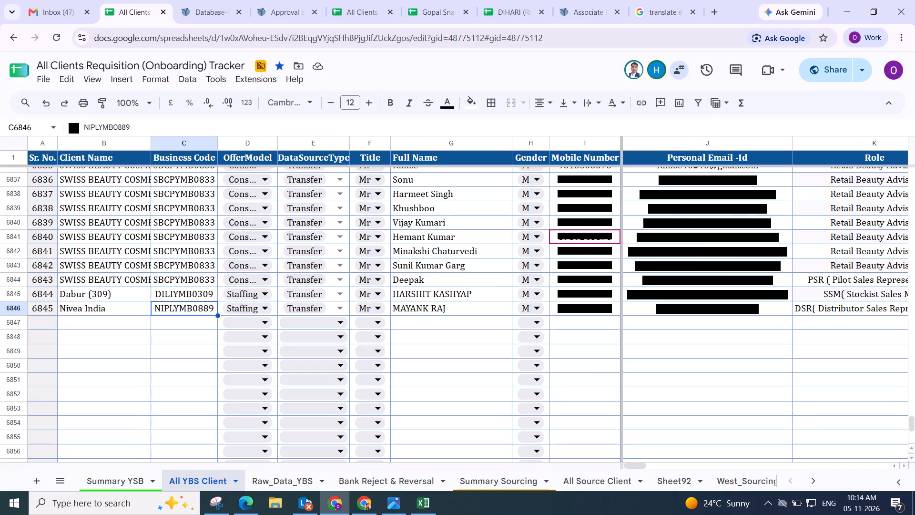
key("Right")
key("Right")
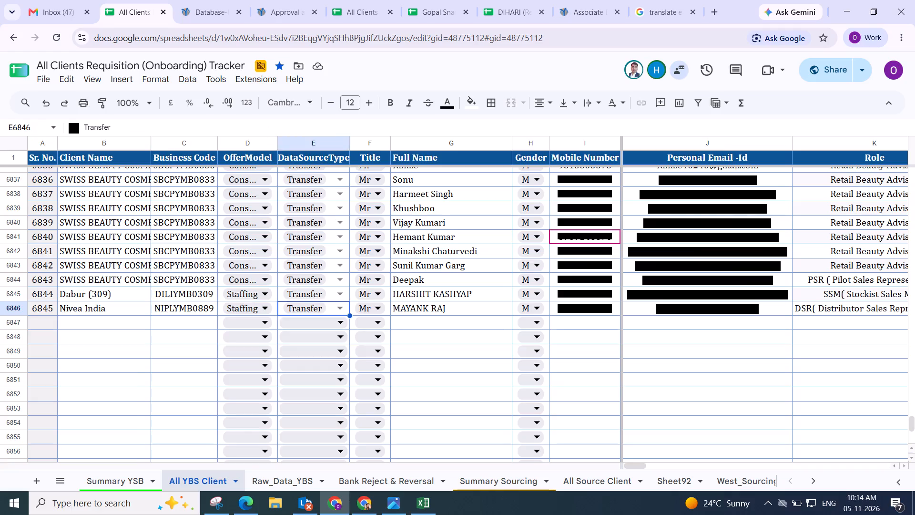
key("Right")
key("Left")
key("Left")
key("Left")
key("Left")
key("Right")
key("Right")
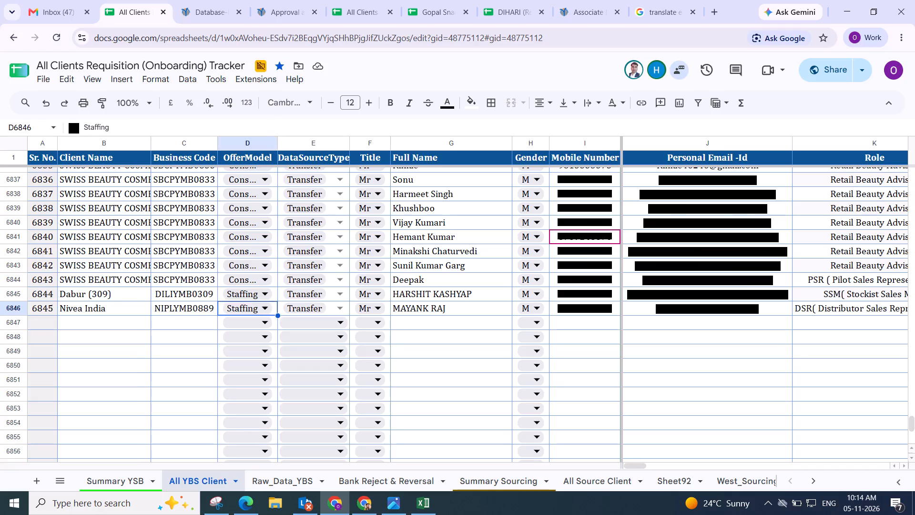
Review the Nivea India entry in row 6846 across the columns from Sr. No. to Role.
key("Right")
key("Right")
key("Right")
key("Right")
key("Right")
key("Right")
key("Right")
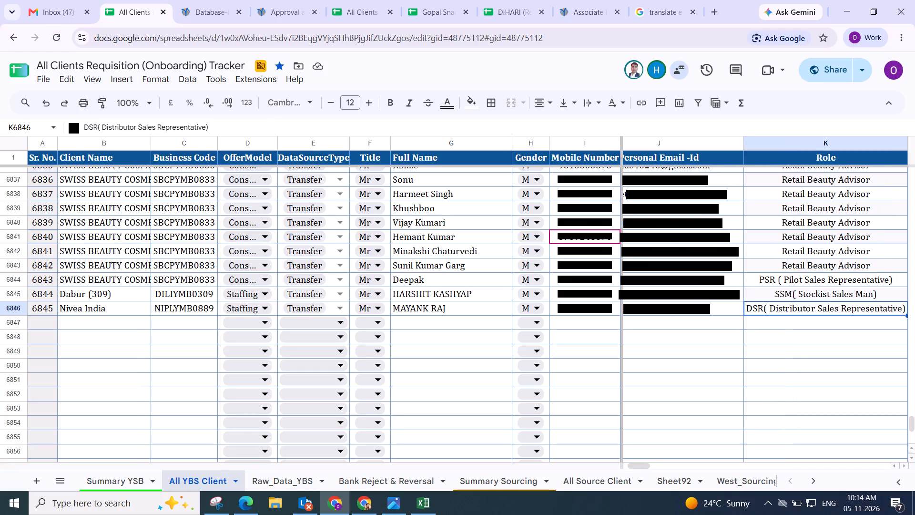
key("Left")
key("Left")
key("Left")
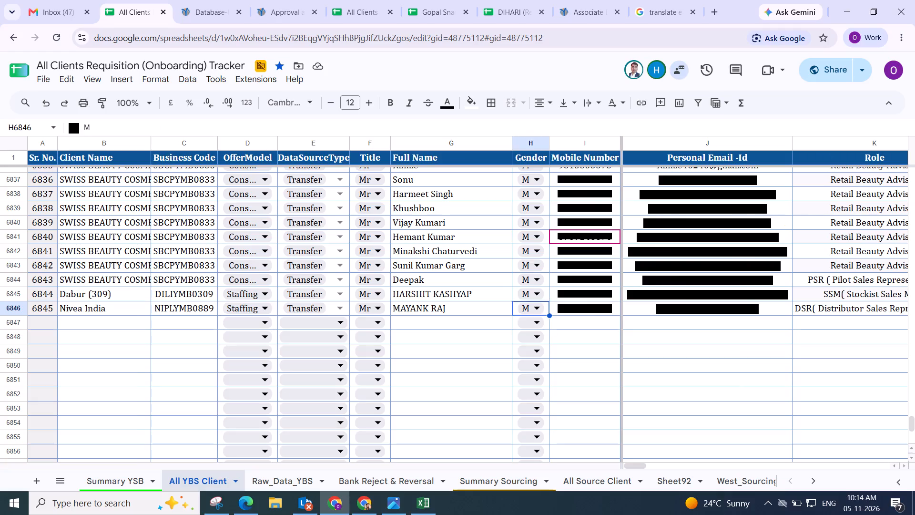
key("Left")
key("Left")
key("Left")
key("Left")
key("Left")
key("Left")
key("Right")
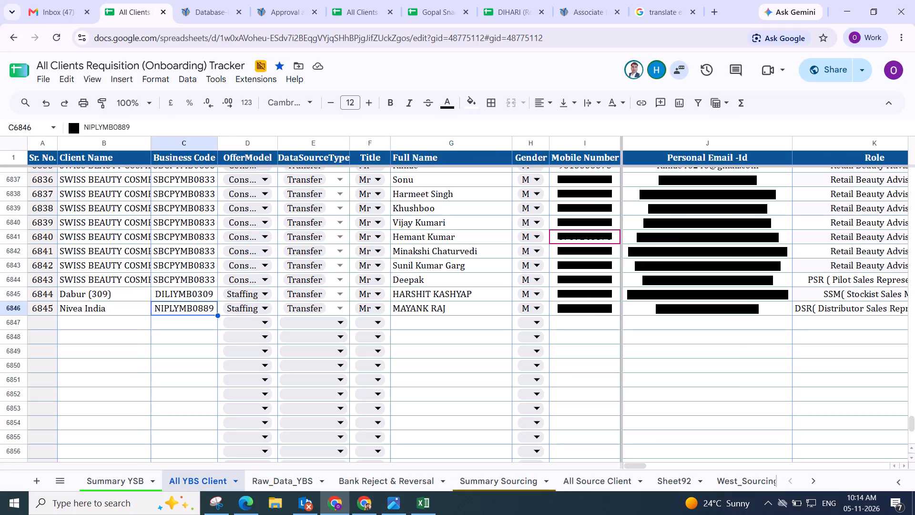
key("Right")
key("Right")
key("Right")
key("Right")
key("Right")
key("Right")
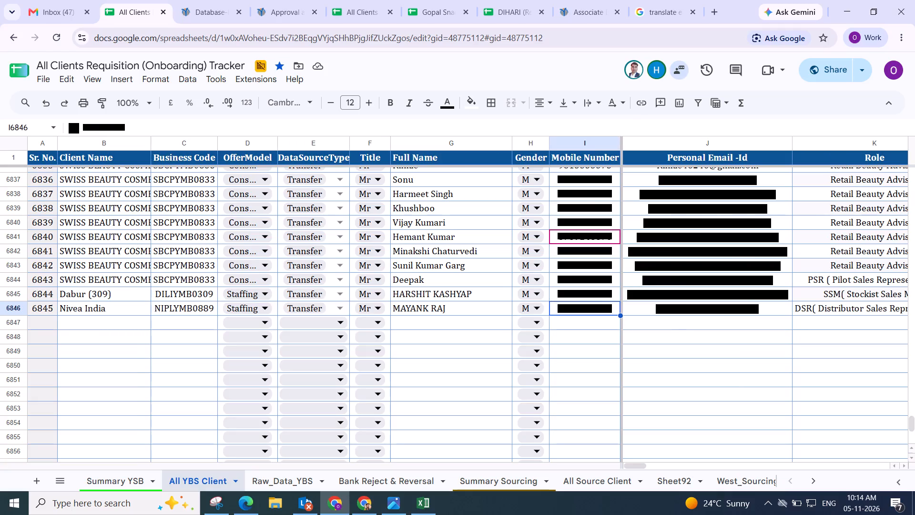
key("Left")
key("Left")
key("Left")
key("Left")
key("Left")
key("Left")
key("Left")
key("Left")
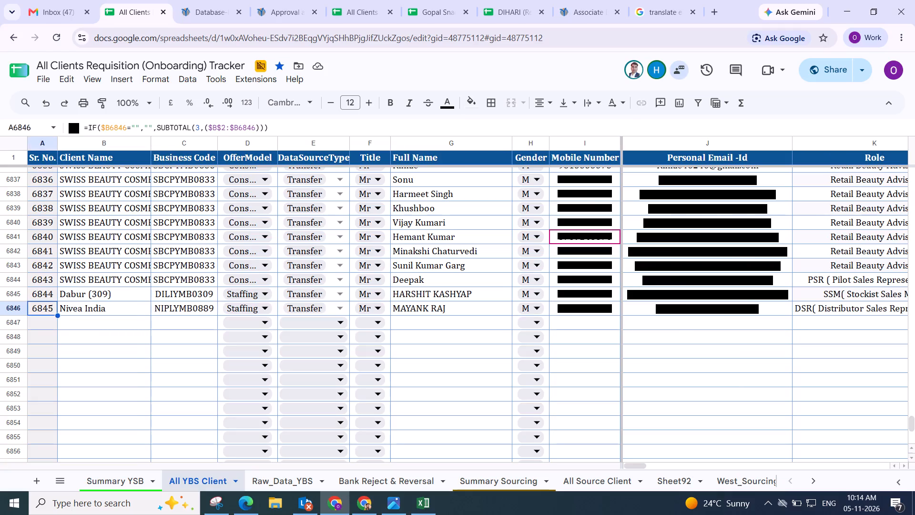
key("Left")
key("Right")
key("Right")
key("Right")
key("Right")
key("Right")
key("Right")
key("Right")
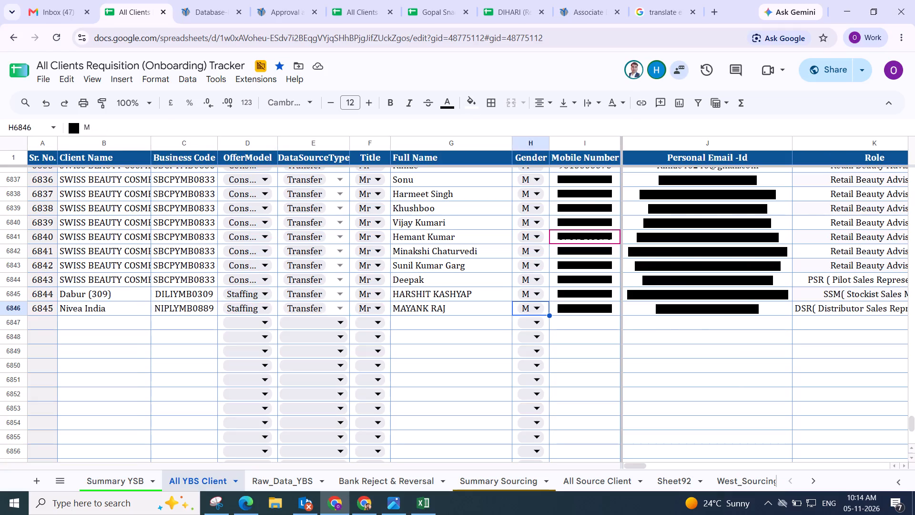
key("Left")
key("Left")
key("Left")
key("Left")
key("Left")
key("Left")
key("Left")
key("Right")
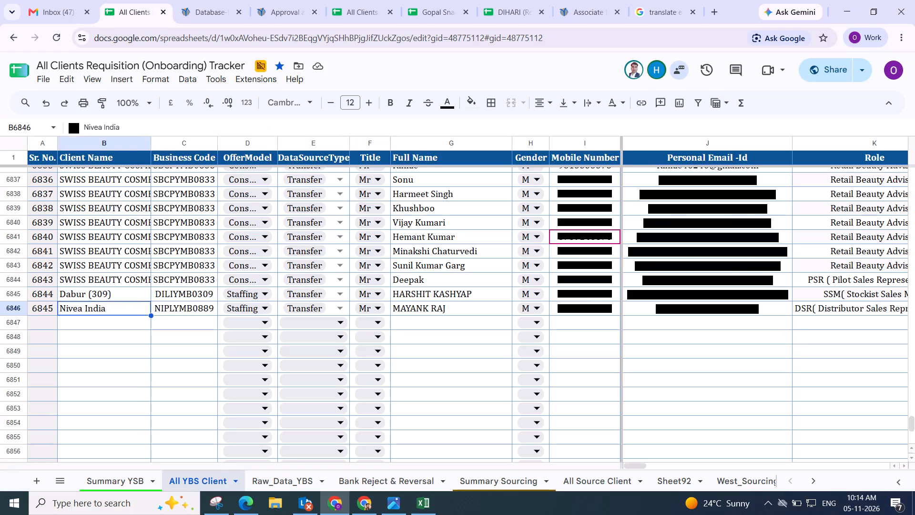
Examine the Nivea India row's work location, salary type, client HR and reporting manager fields, ending on Client HR Email ID.
key("Right")
key("Right")
key("Right")
key("Right")
key("Right")
key("Right")
key("Right")
key("Right")
key("Right")
key("Right")
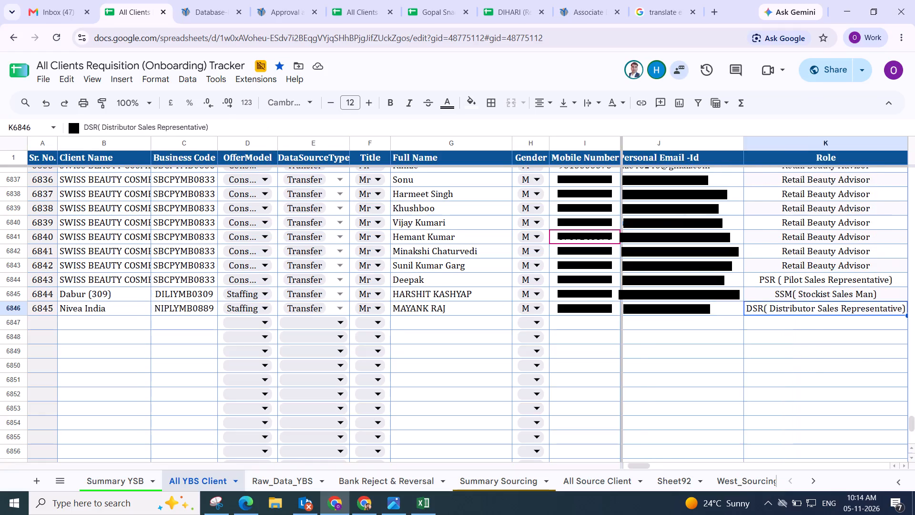
key("Right")
key("Right")
key("Right")
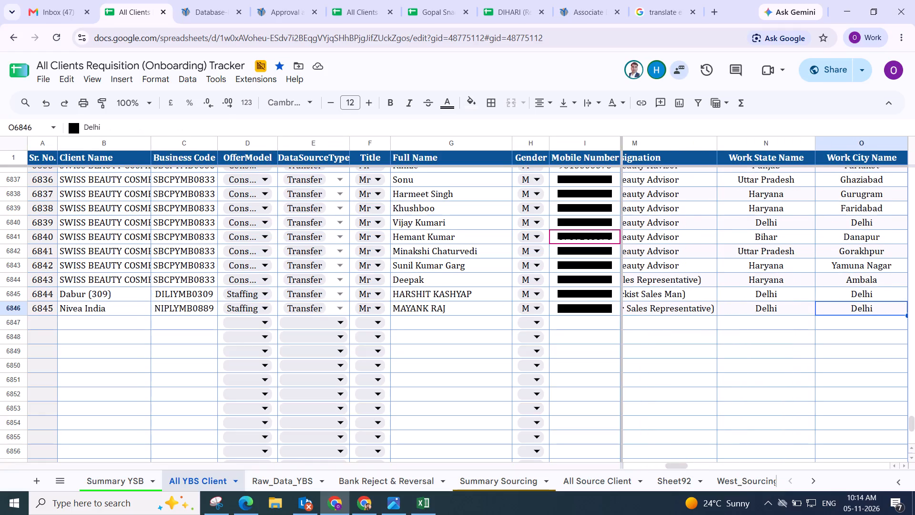
key("Right")
key("Right")
key("Left")
key("Left")
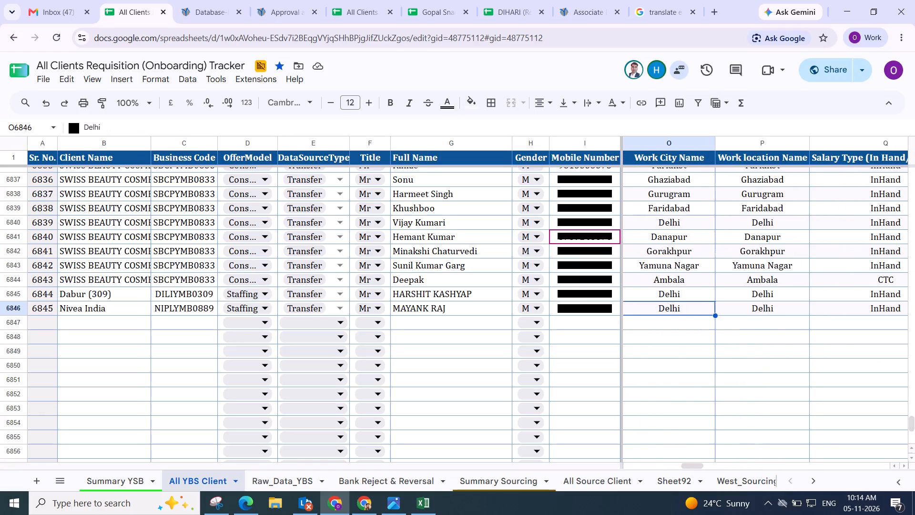
key("Right")
key("Right")
key("Right")
key("Right")
key("Right")
key("Right")
key("Right")
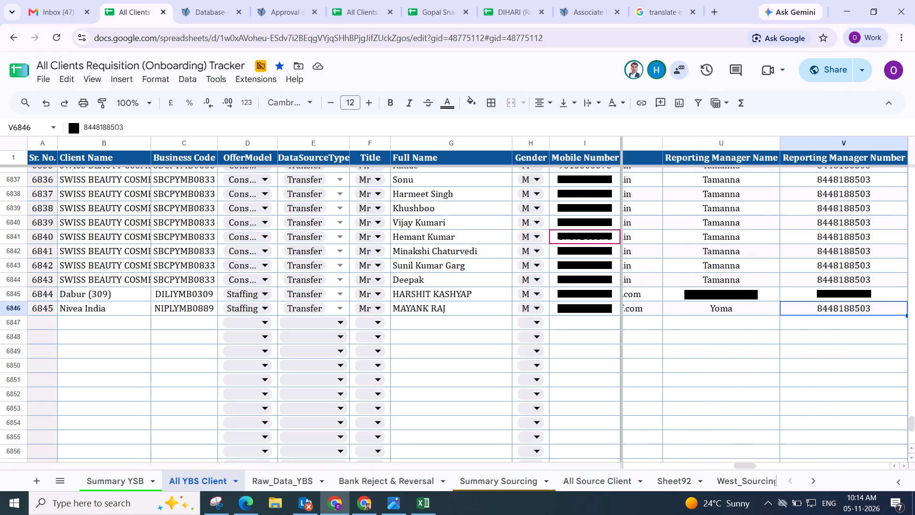
key("Right")
key("Left")
key("Left")
key("Left")
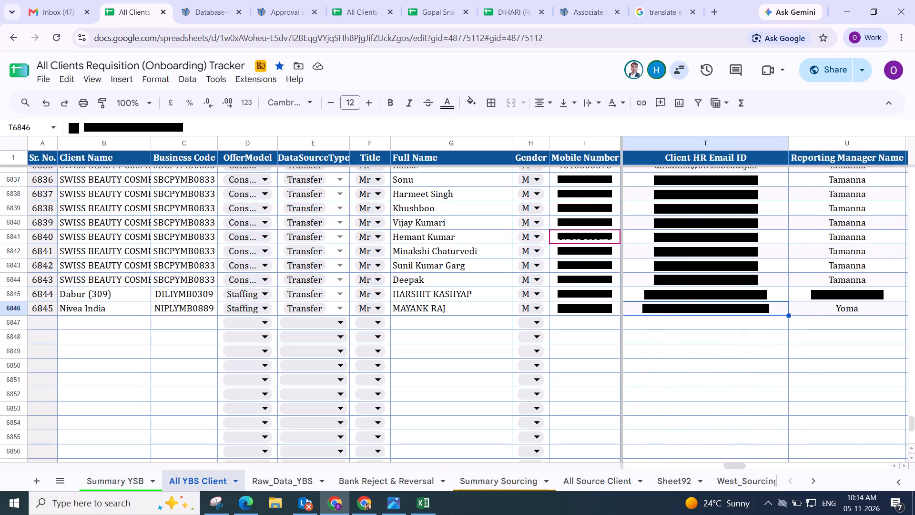
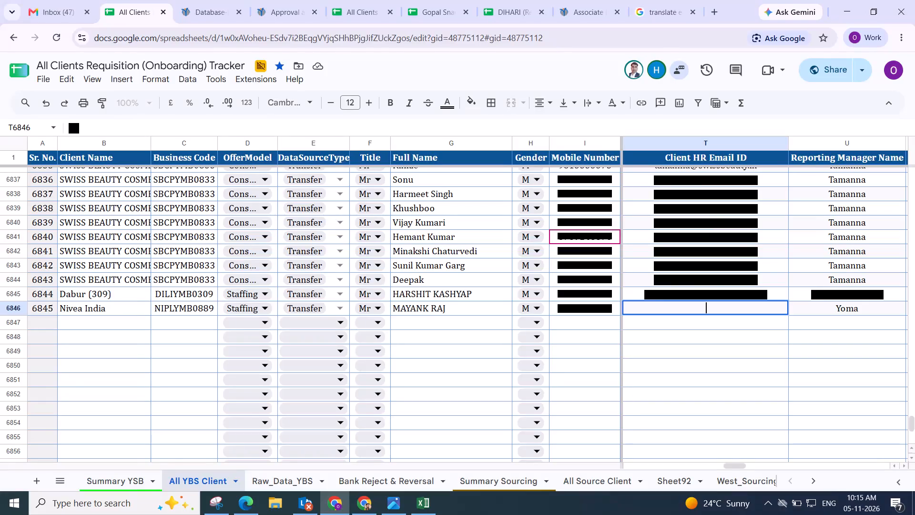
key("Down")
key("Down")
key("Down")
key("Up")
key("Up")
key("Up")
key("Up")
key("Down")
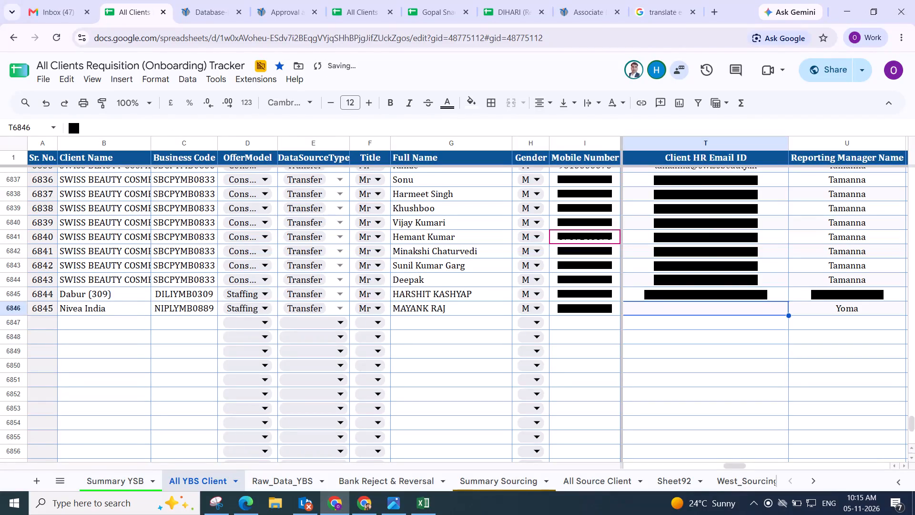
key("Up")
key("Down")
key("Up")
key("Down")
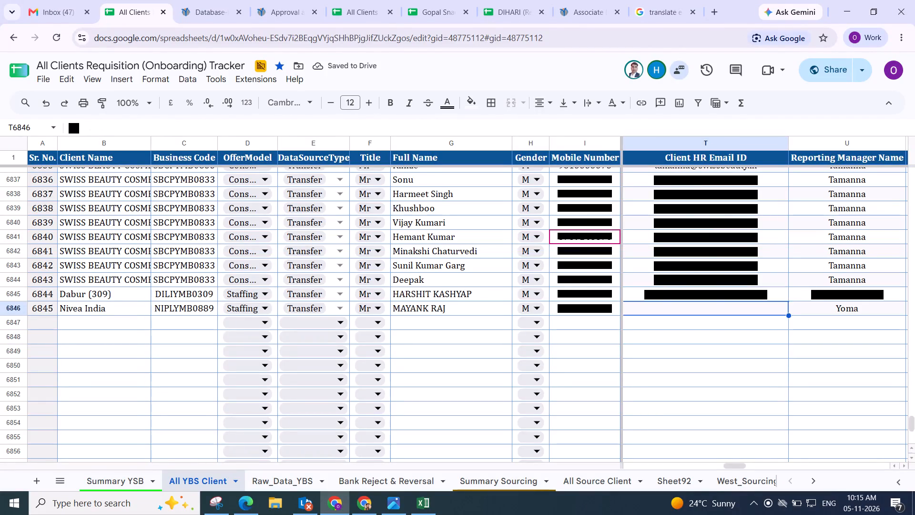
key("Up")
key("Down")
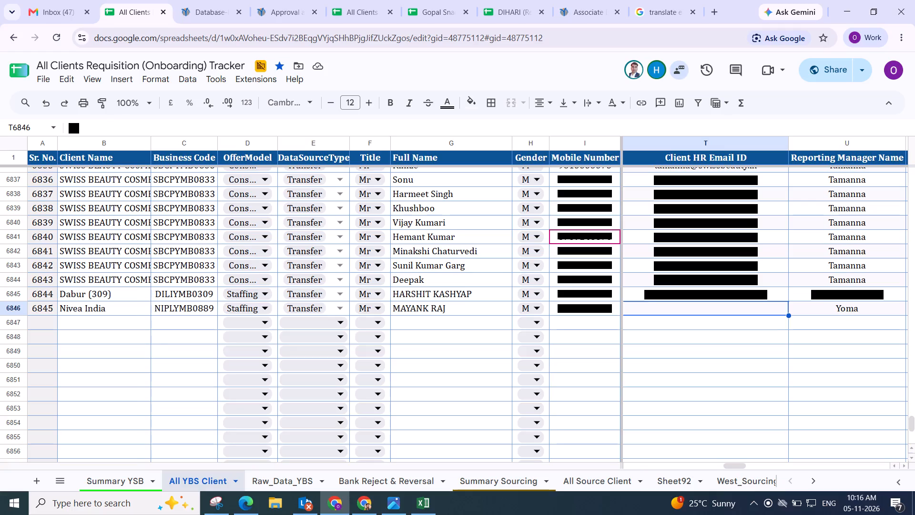
Review the Nivea India row's reporting manager, joining date, salary and work location fields, going back to Sr. No.
key("Left")
key("Left")
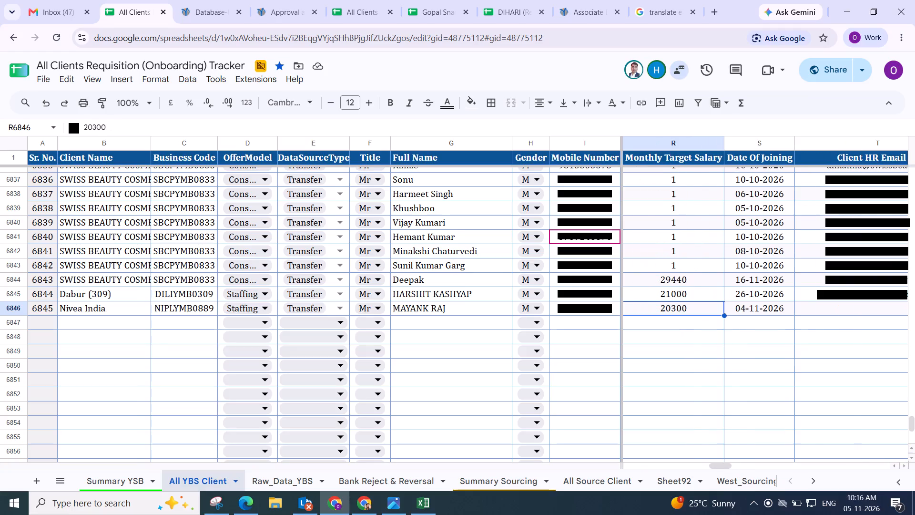
key("Right")
key("Right")
key("Right")
key("Right")
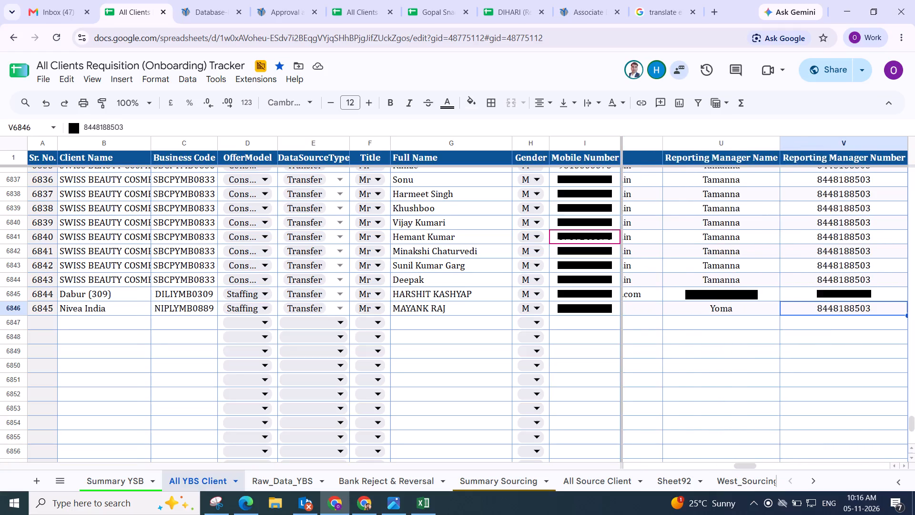
key("Right")
key("Left")
key("Left")
key("Left")
key("Left")
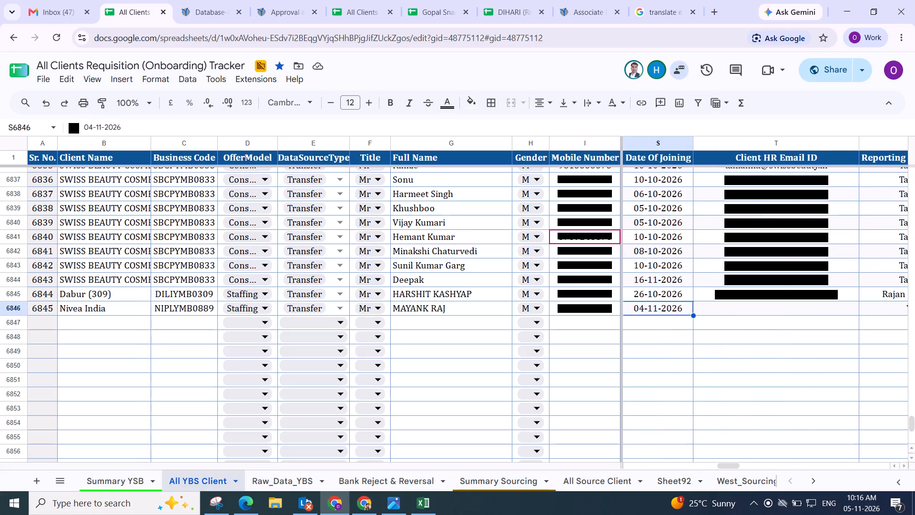
key("Left")
key("Left")
key("Left")
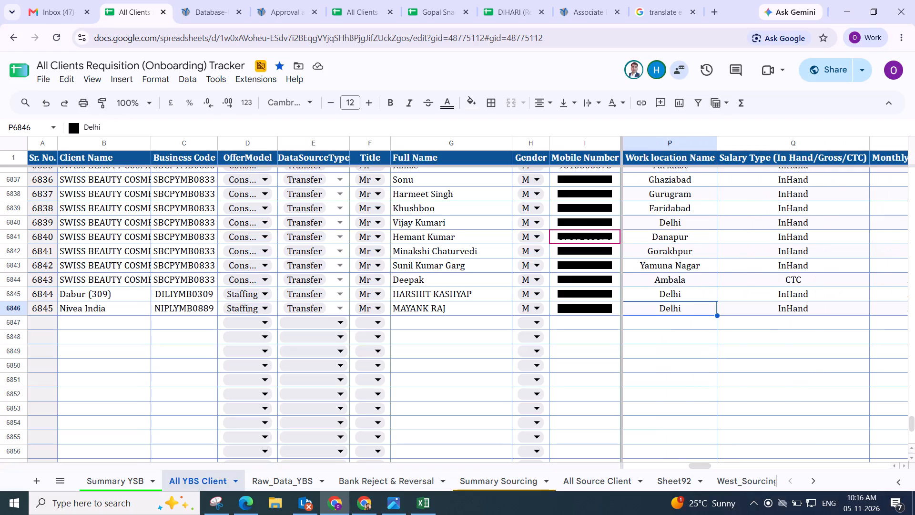
key("Left")
key("Left")
key("Left")
key("Left")
key("Left")
key("Left")
key("Left")
key("Left")
key("Left")
key("Left")
key("Left")
key("Left")
key("Left")
key("Left")
key("Left")
key("Left")
key("Left")
key("Left")
key("Left")
key("Left")
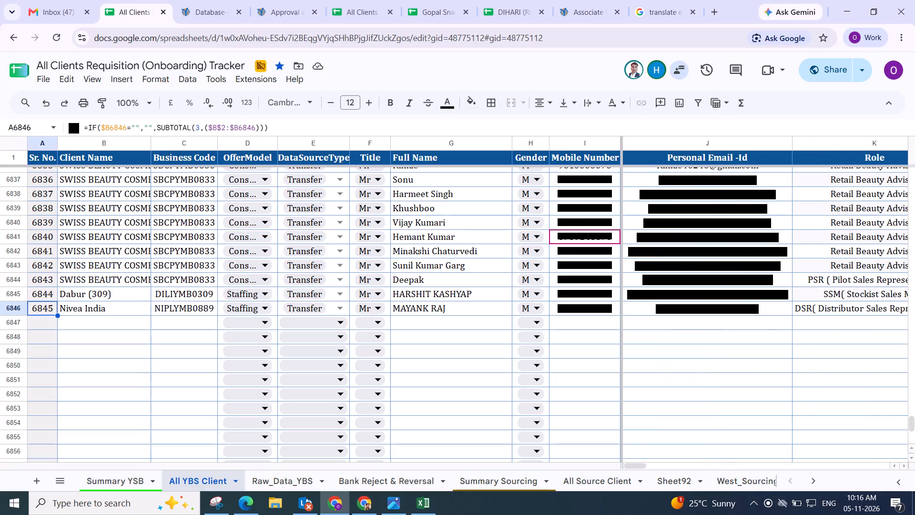
Examine the Nivea India entry in row 6846 from Sr. No. across to the YMI ID and Data Base Created Date columns.
key("Right")
key("Right")
key("Right")
key("Right")
key("Right")
key("Right")
key("Right")
key("Right")
key("Right")
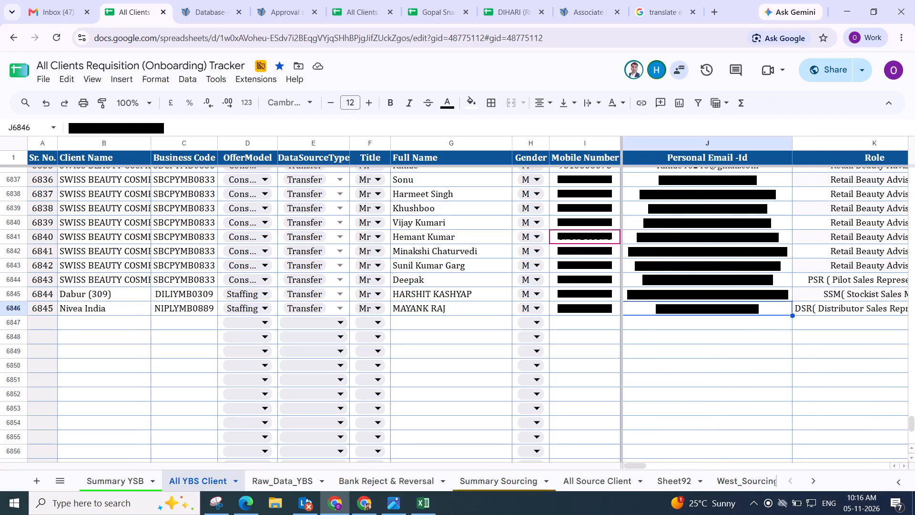
key("Right")
key("Right")
key("Right")
key("Right")
key("Right")
key("Right")
key("Right")
key("Right")
key("Right")
key("Right")
key("Right")
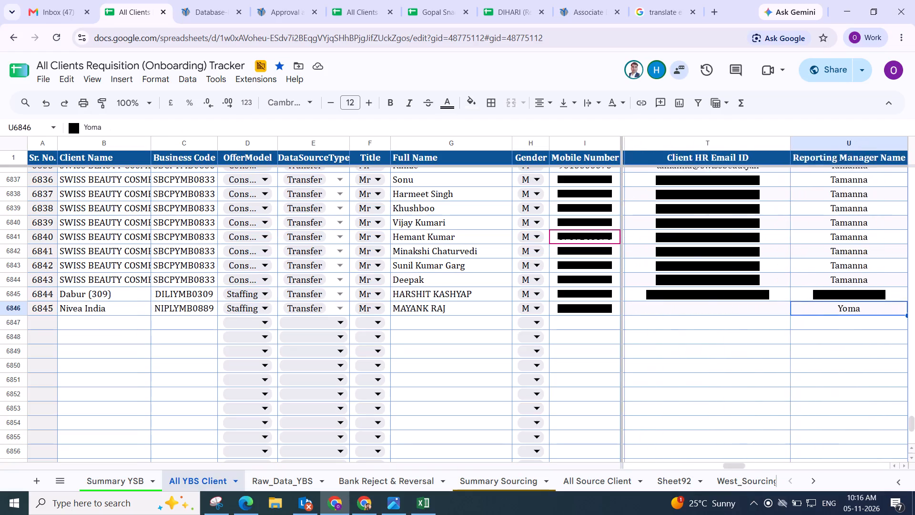
key("Right")
key("Right")
key("Right")
key("Right")
key("Right")
key("Right")
key("Left")
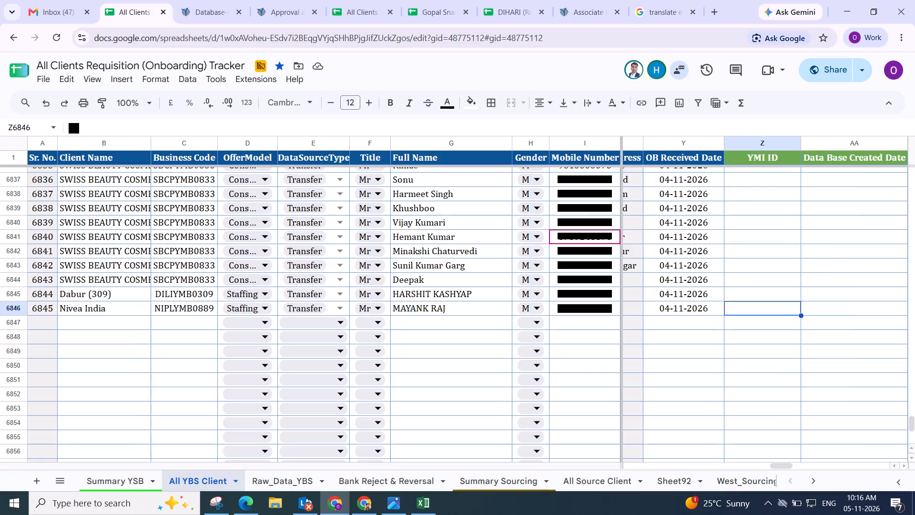
Review the Nivea India row backwards from OB Received Date through the reporting manager and salary fields to Sr. No.
key("Left")
key("Left")
key("Left")
key("Left")
key("Left")
key("Left")
key("Left")
key("Left")
key("Left")
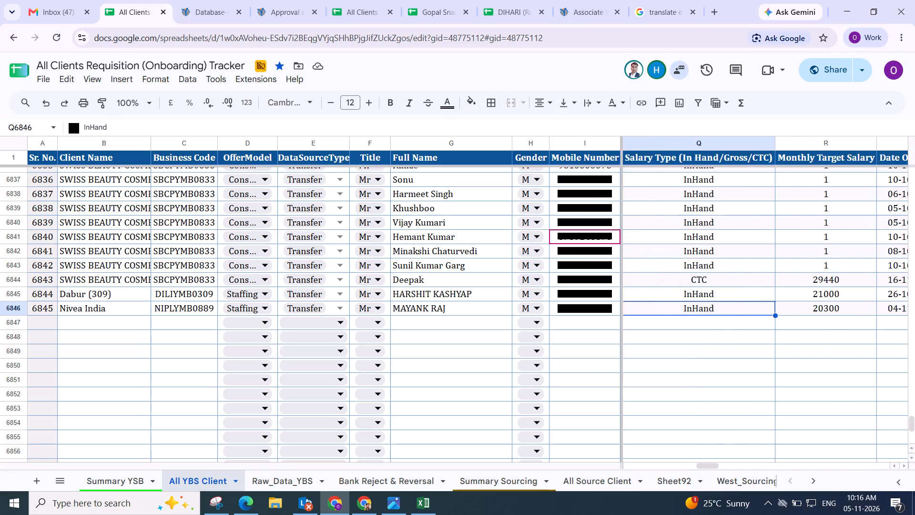
key("Left")
key("Left")
key("Left")
key("Left")
key("Left")
key("Left")
key("Left")
key("Left")
key("Left")
key("Left")
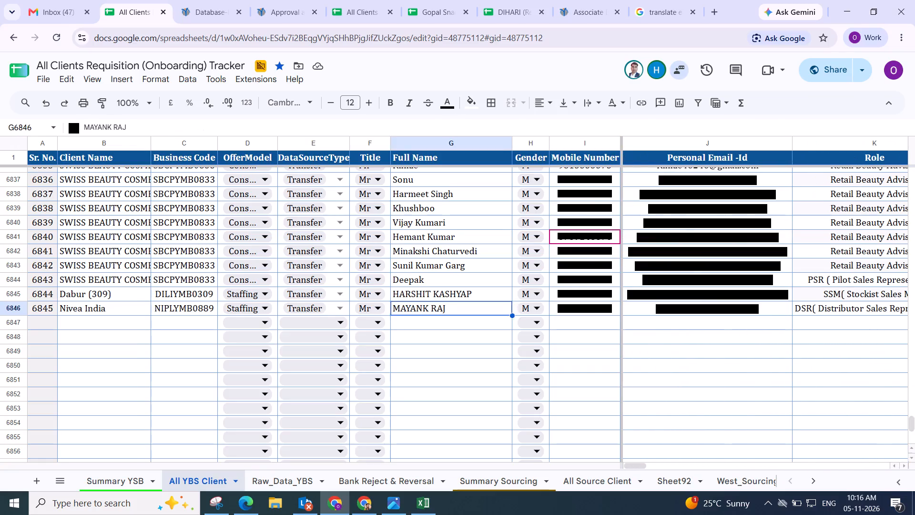
key("Left")
key("Left")
key("Left")
key("Left")
key("Left")
key("Left")
Recheck the Nivea India row's candidate details between Sr. No. and Personal Email-Id, ending on Client Name.
key("Right")
key("Right")
key("Right")
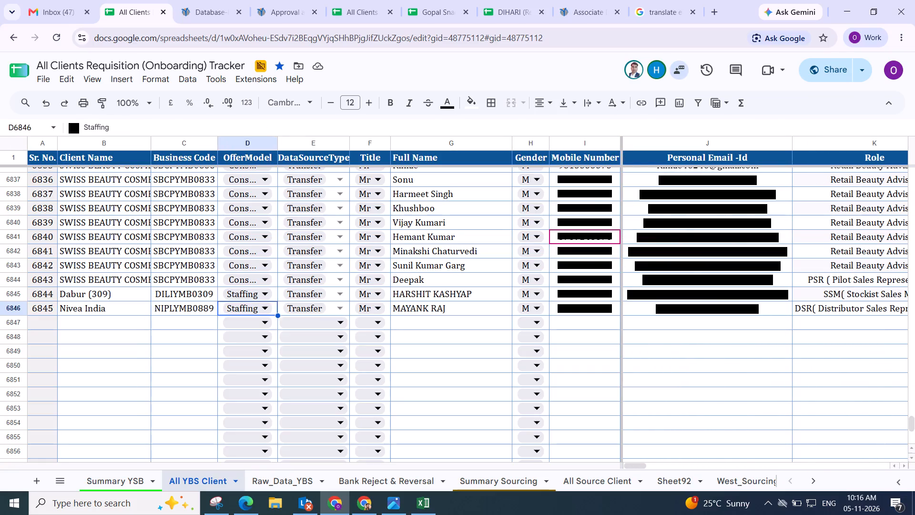
key("Right")
key("Right")
key("Right")
key("Right")
key("Right")
key("Right")
key("Left")
key("Left")
key("Left")
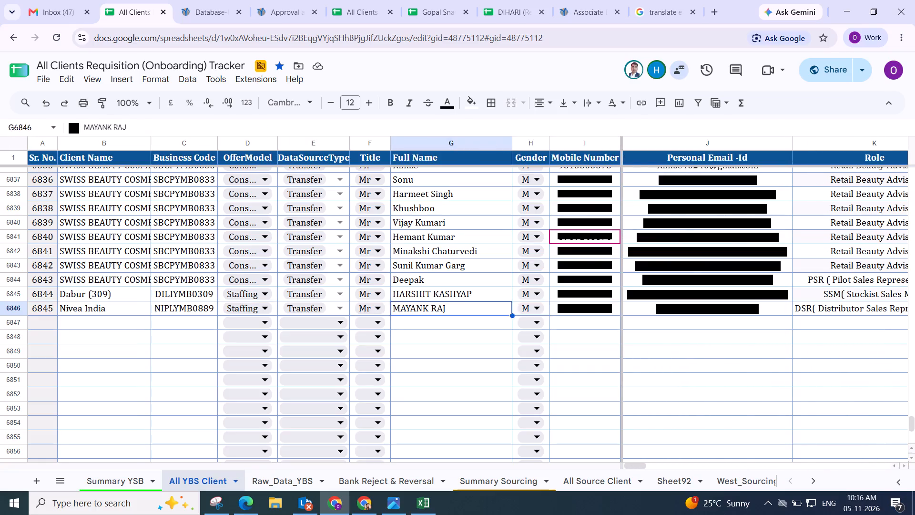
key("Left")
key("Left")
key("Left")
key("Left")
key("Left")
key("Left")
key("Right")
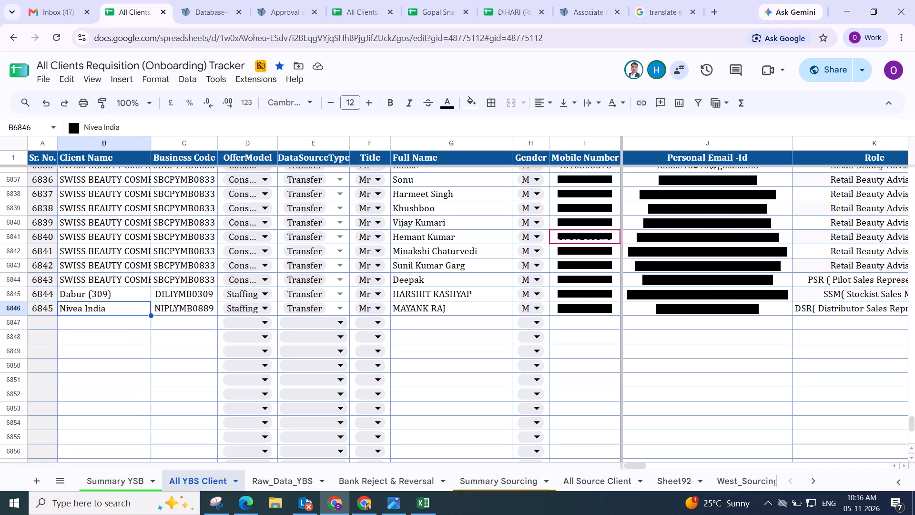
Review the Nivea India row from Business Code through role, department and salary to Reporting Manager Number.
key("Right")
key("Right")
key("Right")
key("Right")
key("Right")
key("Right")
key("Right")
key("Right")
key("Right")
key("Right")
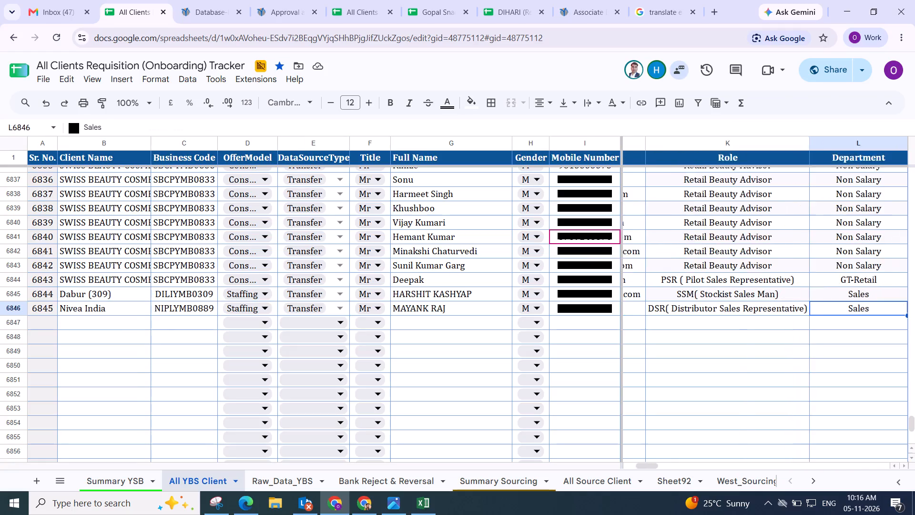
key("Right")
key("Right")
key("Right")
key("Right")
key("Right")
key("Right")
key("Right")
key("Right")
key("Right")
key("Right")
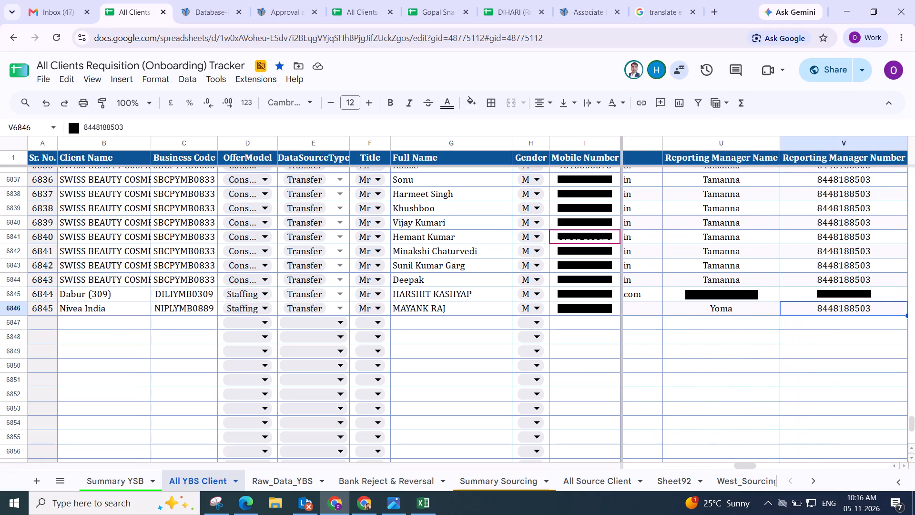
Examine the Nivea India row's fields between Monthly Target Salary and Reporting Manager Name, ending on Client HR Email ID.
key("Left")
key("Left")
key("Left")
key("Left")
key("Right")
key("Right")
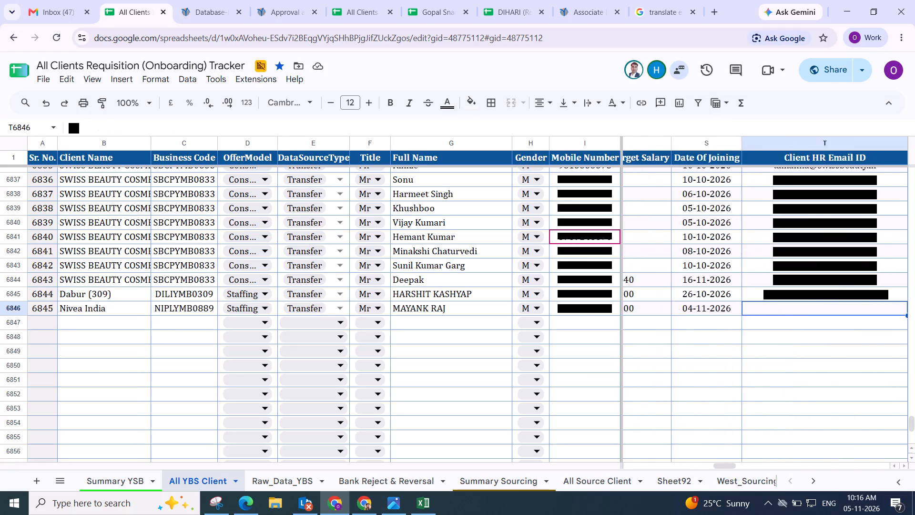
key("Right")
key("Left")
key("Left")
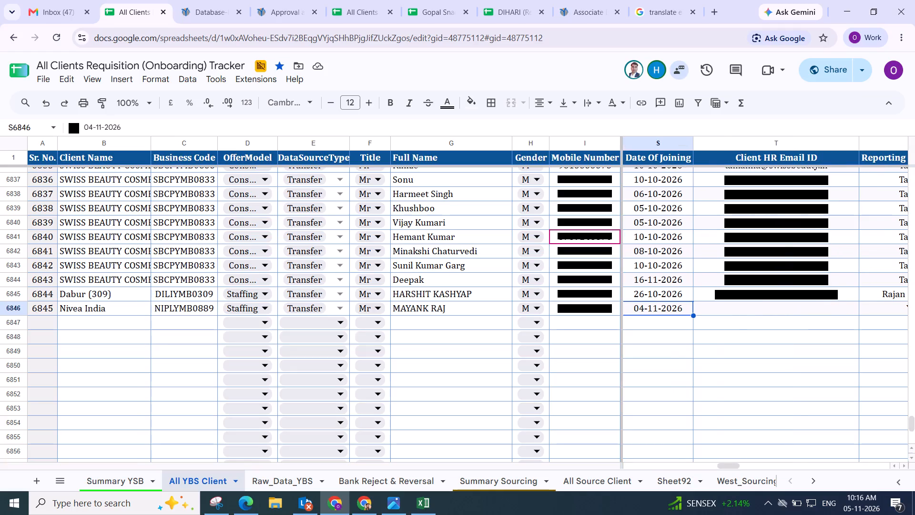
key("Left")
key("Right")
key("Right")
key("Right")
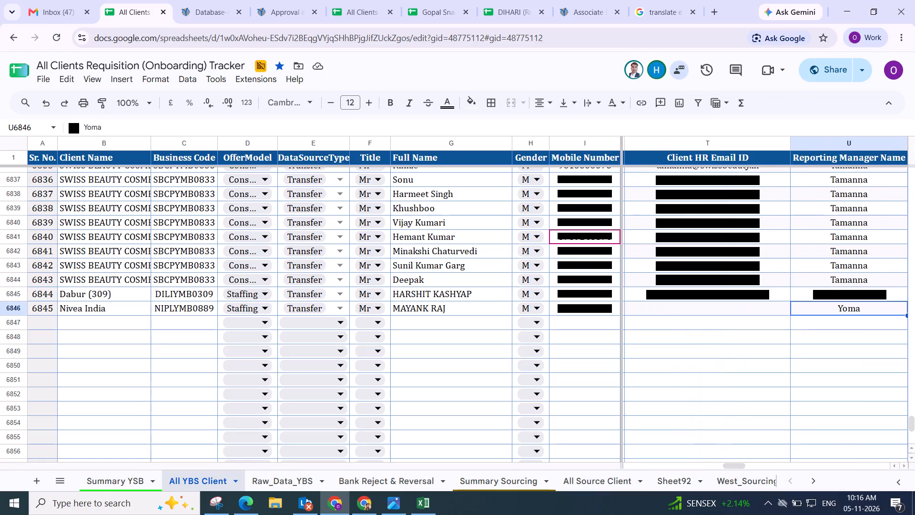
key("Left")
key("Left")
key("Right")
key("Right")
key("Left")
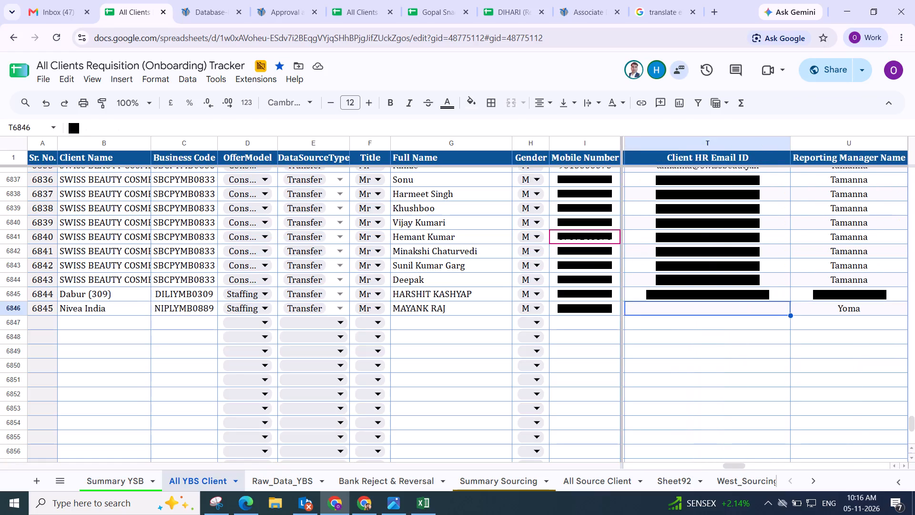
Check the Nivea India row's fields around Client HR Email ID and review the row backwards to Sr. No.
key("Left")
key("Right")
key("Right")
key("Left")
key("Right")
key("Left")
key("Left")
key("Left")
key("Left")
key("Left")
key("Left")
key("Left")
key("Left")
key("Left")
key("Left")
key("Left")
key("Left")
key("Left")
key("Left")
key("Left")
key("Left")
key("Left")
key("Left")
key("Left")
key("Left")
key("Left")
key("Left")
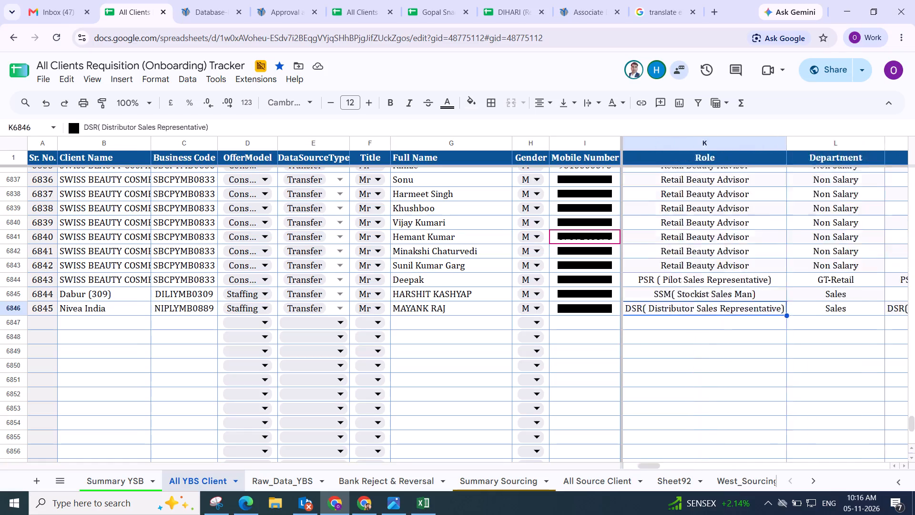
Review the Nivea India row's candidate details from Sr. No. through Full Name, Gender and Personal Email-Id to Role.
key("Right")
key("Right")
key("Right")
key("Right")
key("Right")
key("Right")
key("Right")
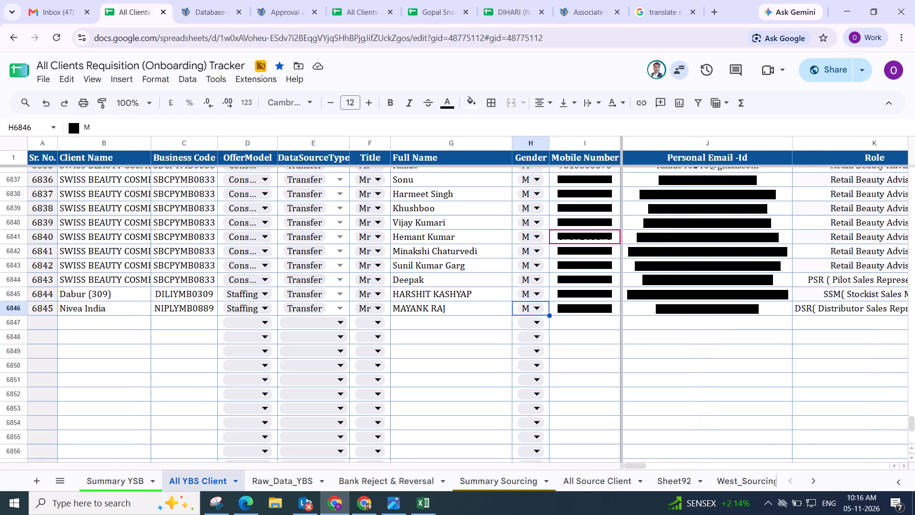
key("Right")
key("Right")
key("Right")
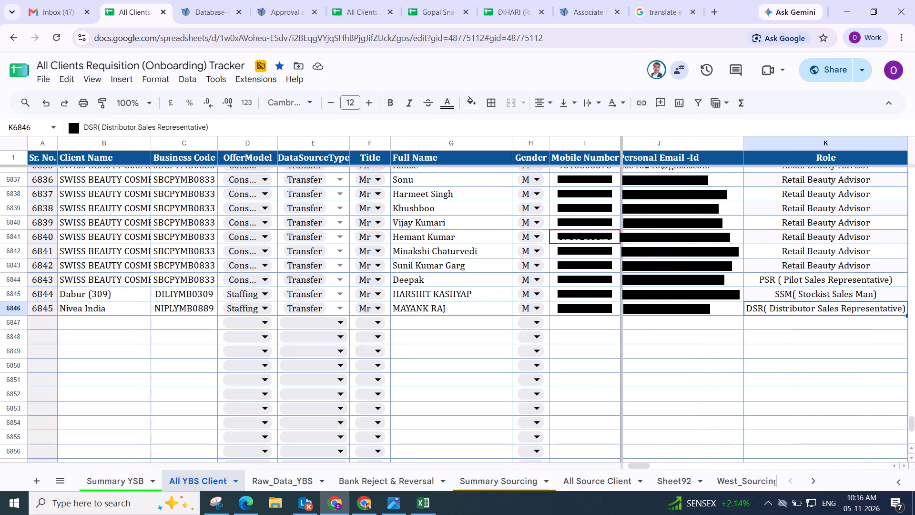
Review the Nivea India row backwards from OB Received Date through the reporting manager, salary and work location fields to Designation.
scroll(818, 309, "left", 2)
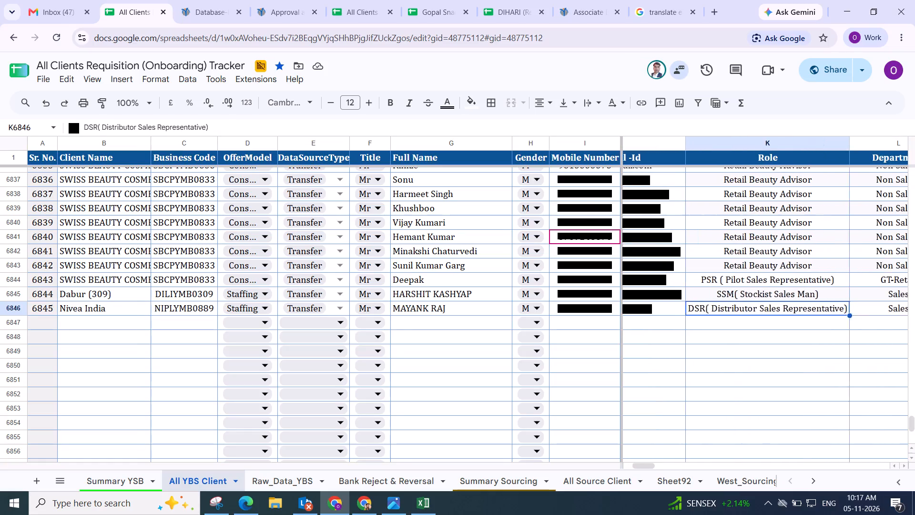
scroll(818, 309, "left", 13)
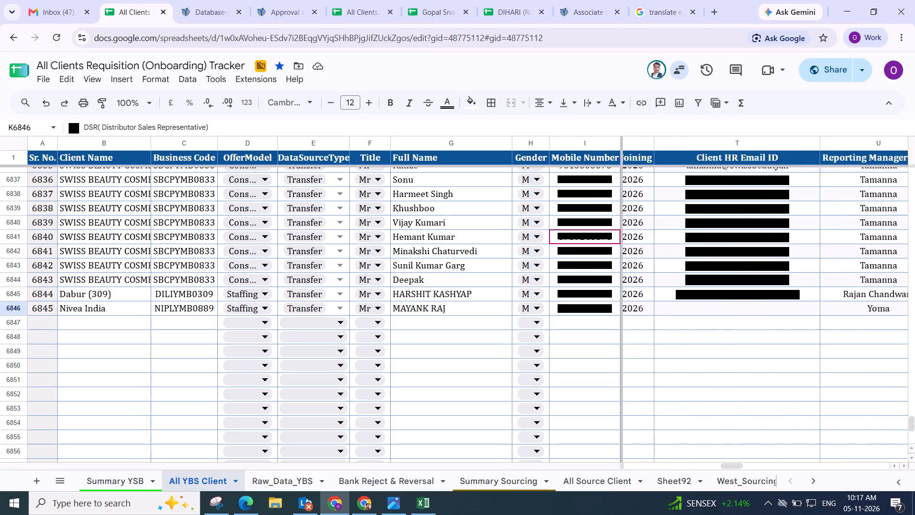
scroll(818, 309, "left", 8)
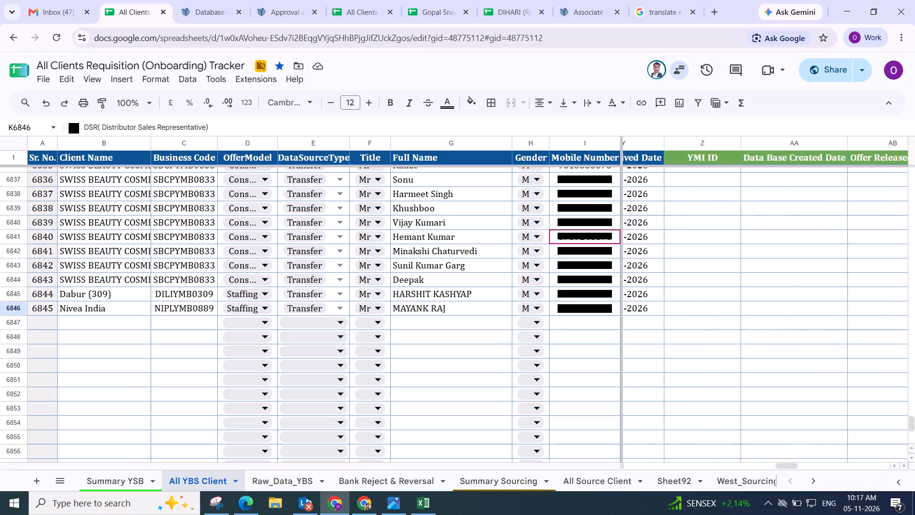
scroll(818, 309, "right", 2)
left_click(769, 309)
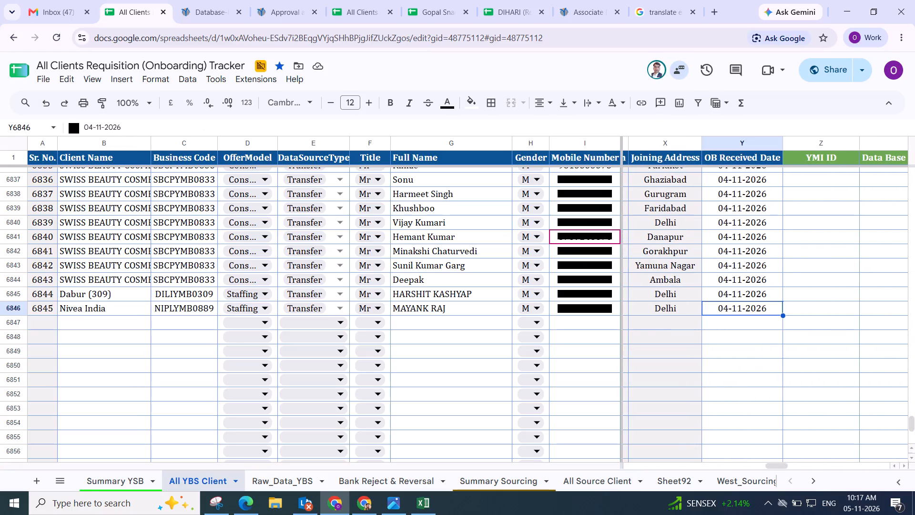
key("Left")
key("Left")
key("Left")
key("Left")
key("Left")
key("Left")
key("Left")
key("Left")
key("Left")
key("Left")
key("Left")
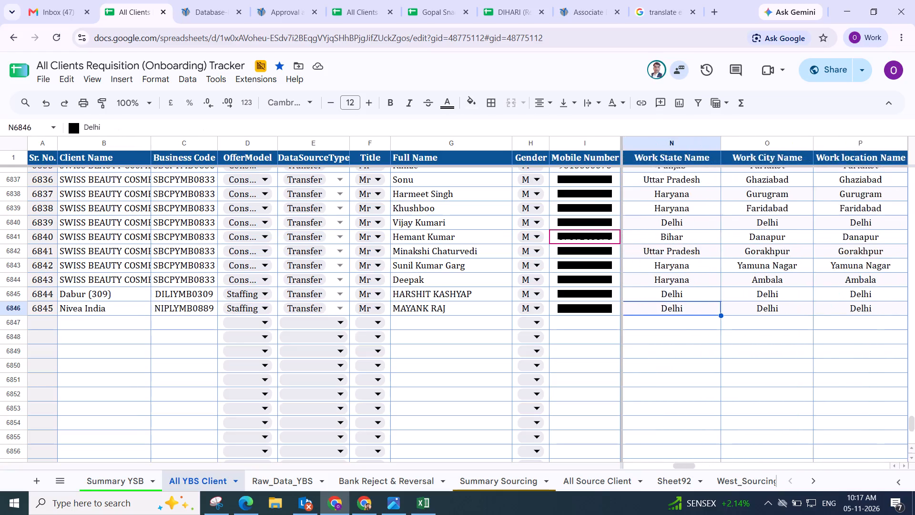
key("Left")
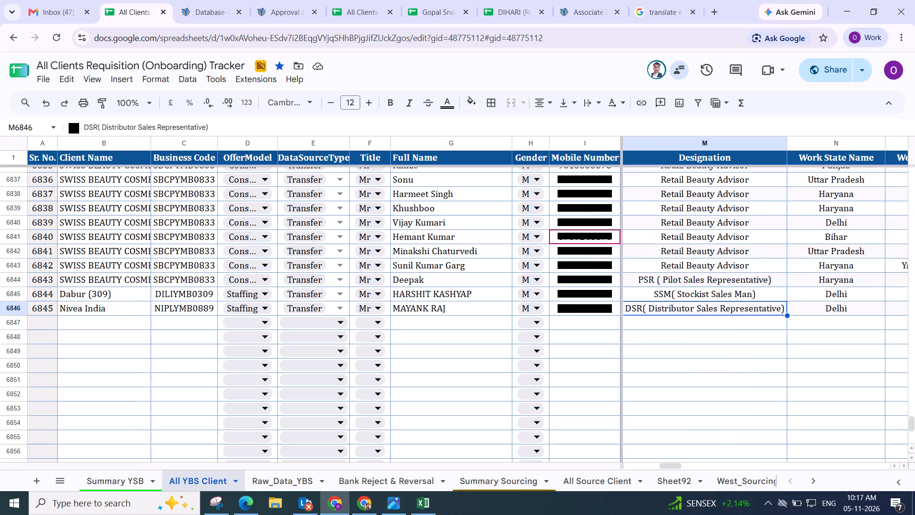
Review the Nivea India row backwards from Designation through the role and candidate details to Sr. No.
key("Left")
key("Left")
key("Left")
key("Left")
key("Left")
key("Left")
key("Left")
key("Left")
key("Left")
key("Left")
key("Left")
key("Left")
key("Left")
key("Left")
key("Left")
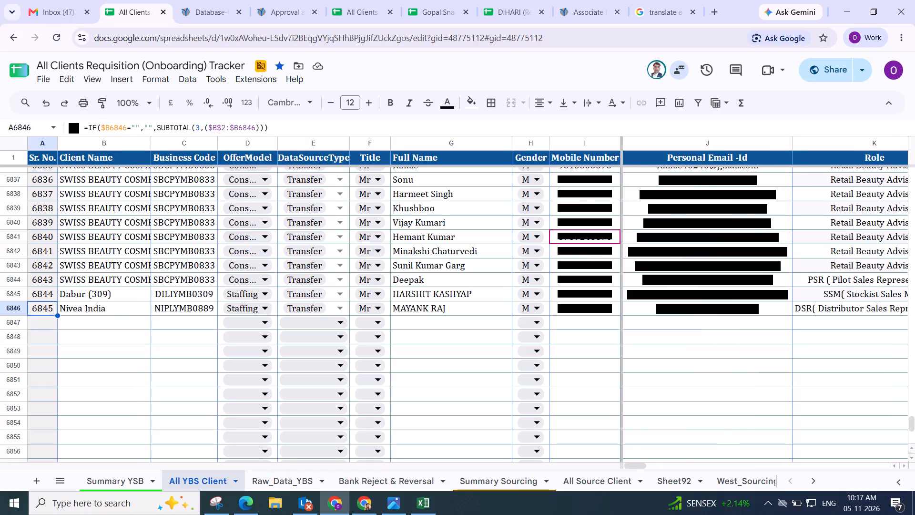
Recheck the Nivea India row's client and business code fields, and read through its candidate details to Designation.
key("Right")
key("Right")
key("Right")
key("Left")
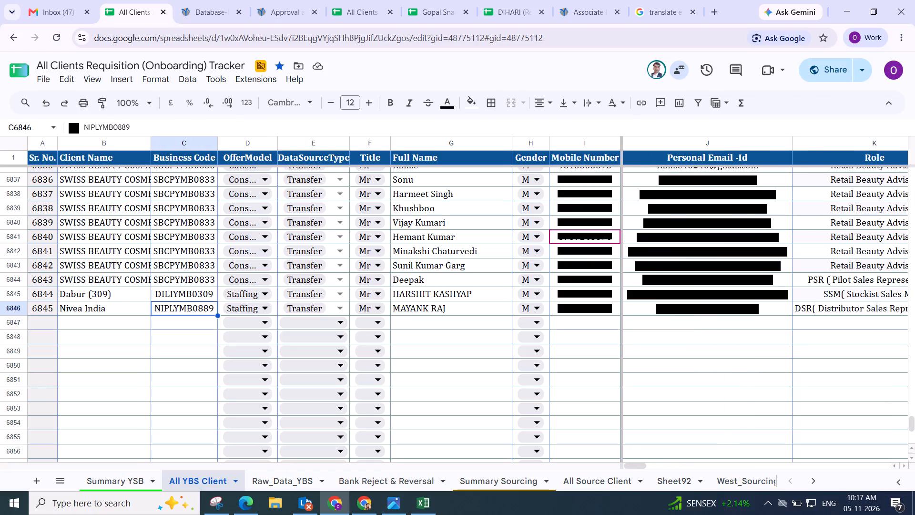
key("Left")
key("Left")
key("Right")
key("Right")
key("Right")
key("Right")
key("Right")
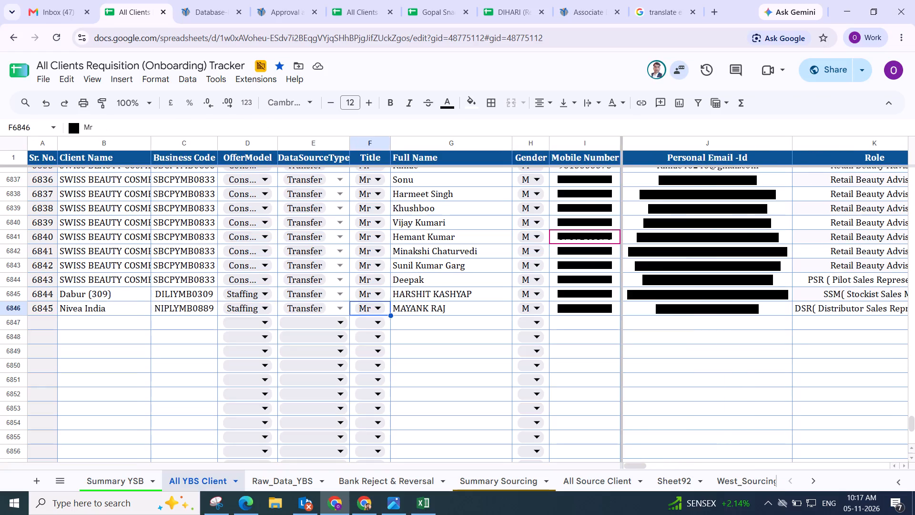
key("Right")
key("Right")
key("Right")
key("Right")
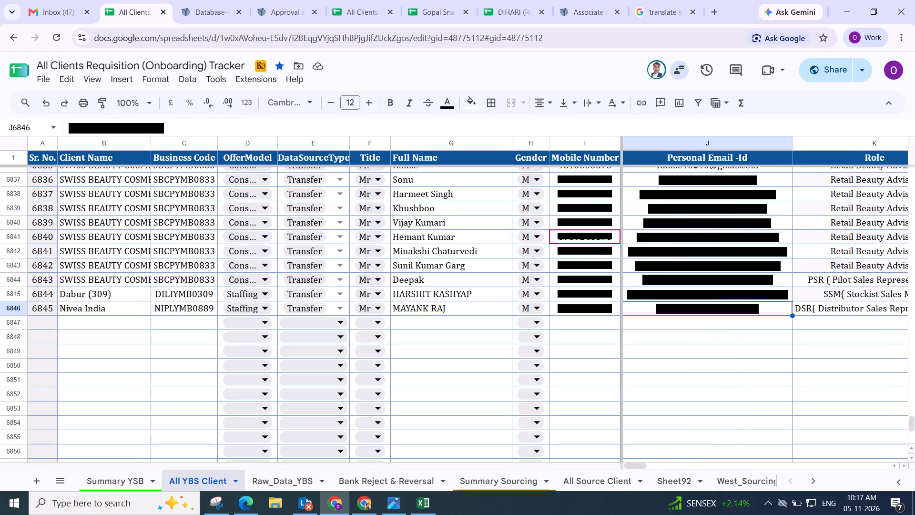
key("Right")
key("Right")
key("Right")
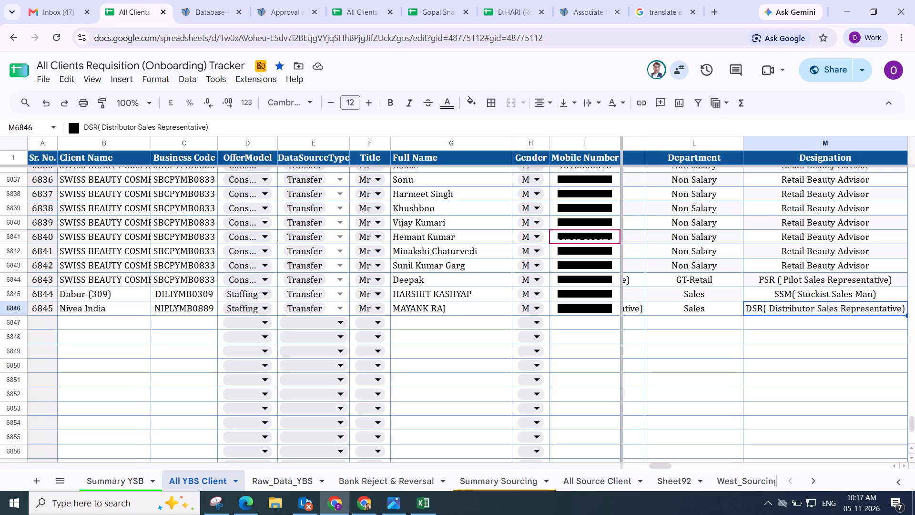
Review the Nivea India row backwards from Designation to Sr. No.
key("Left")
key("Left")
key("Left")
key("Left")
key("Left")
key("Left")
key("Left")
key("Left")
key("Left")
key("Left")
key("Left")
key("Left")
key("Left")
key("Left")
key("Left")
key("Left")
key("Left")
key("Left")
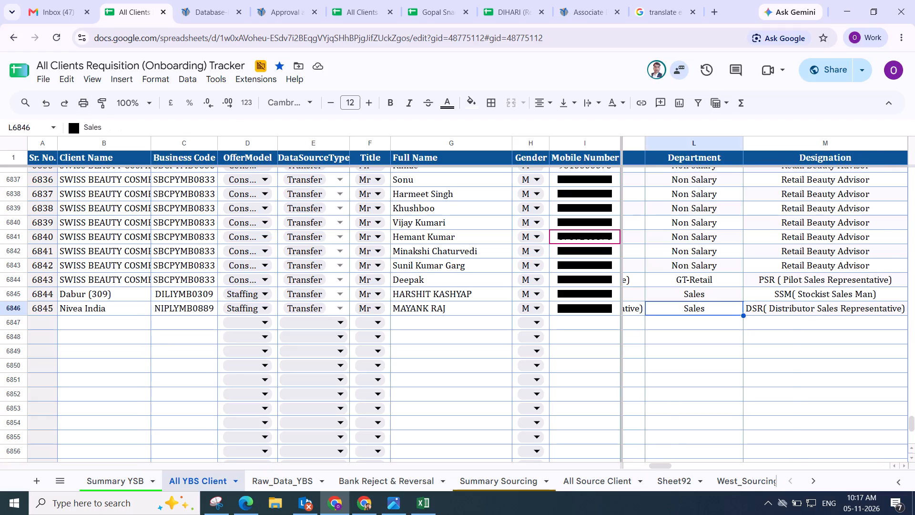
Review the Nivea India row from Sr. No. through candidate, work location and salary fields to Reporting Manager Number.
key("Right")
key("Right")
key("Right")
key("Right")
key("Right")
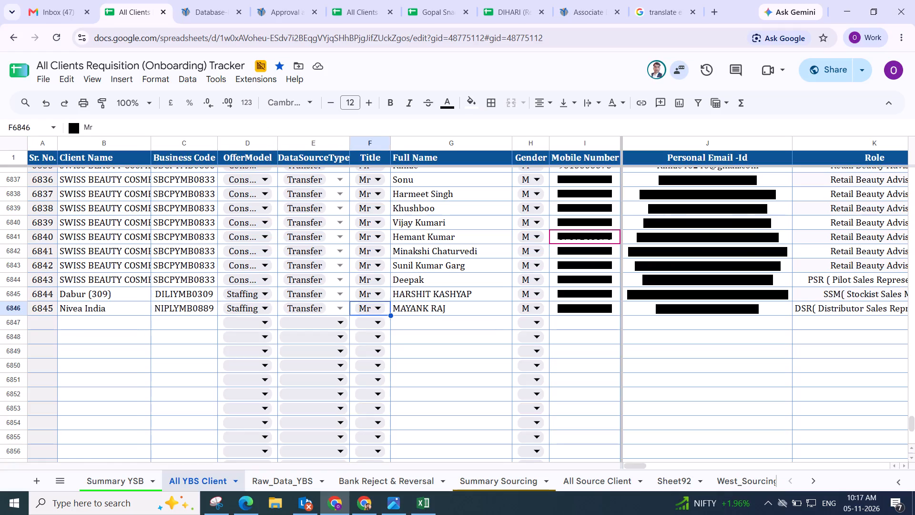
key("Right")
key("Right")
key("Right")
key("Right")
key("Right")
key("Right")
key("Right")
key("Right")
key("Right")
key("Right")
key("Right")
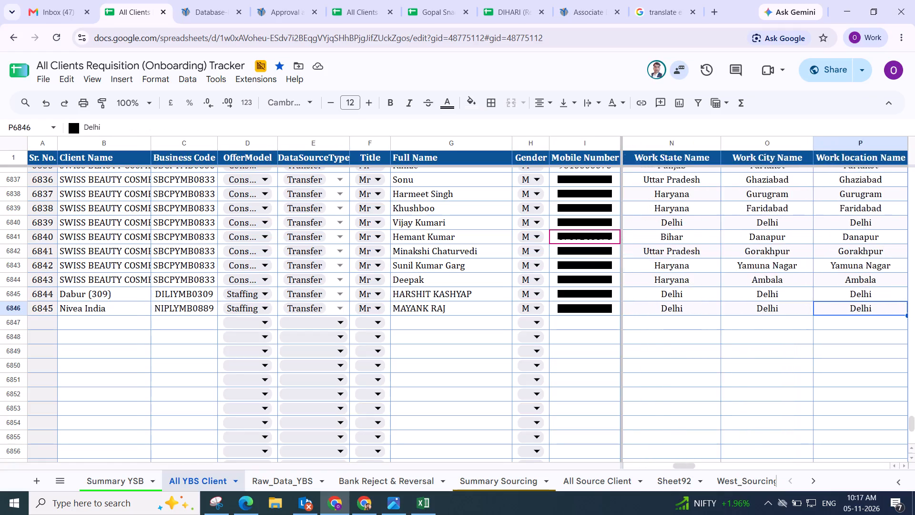
key("Right")
key("Right")
key("Right")
key("Right")
key("Right")
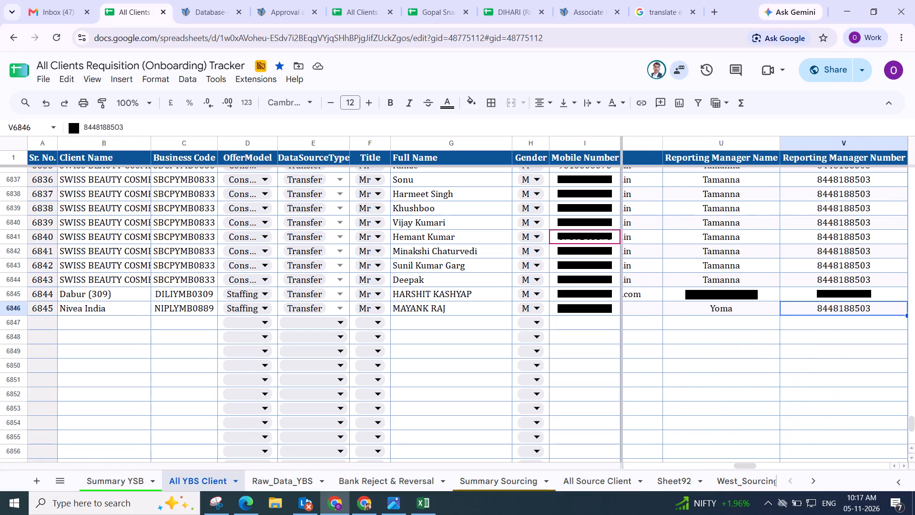
Examine the Nivea India row's fields between Reporting Manager Number and Date Of Joining, ending on Monthly Target Salary.
key("Left")
key("Left")
key("Left")
key("Left")
key("Right")
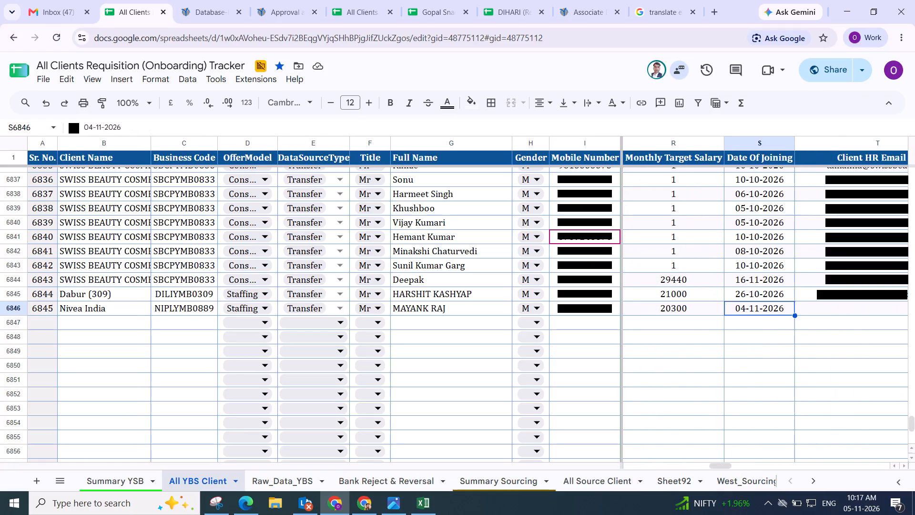
key("Right")
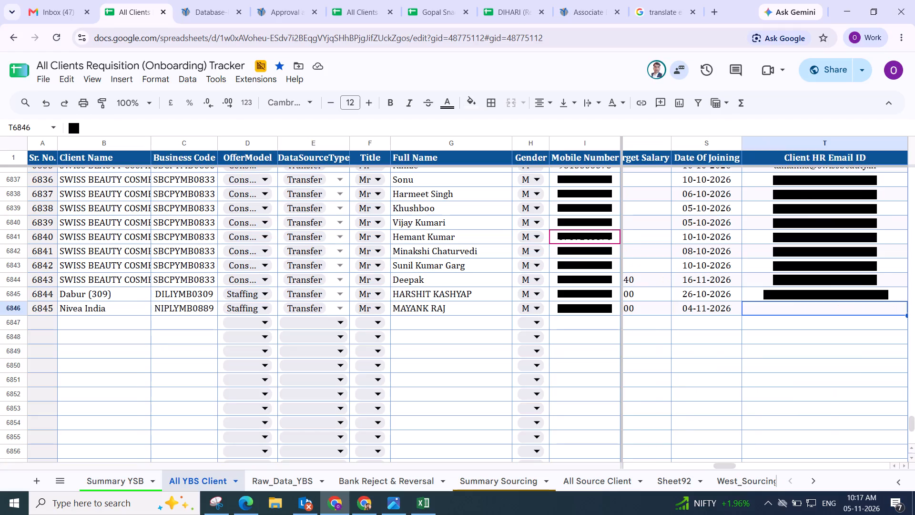
key("Right")
key("Right")
key("Left")
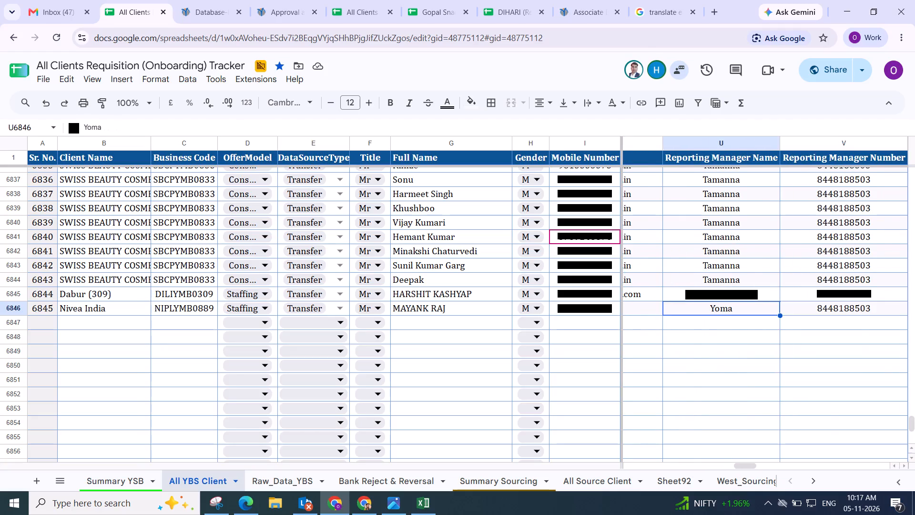
key("Left")
key("Left")
key("Right")
key("Left")
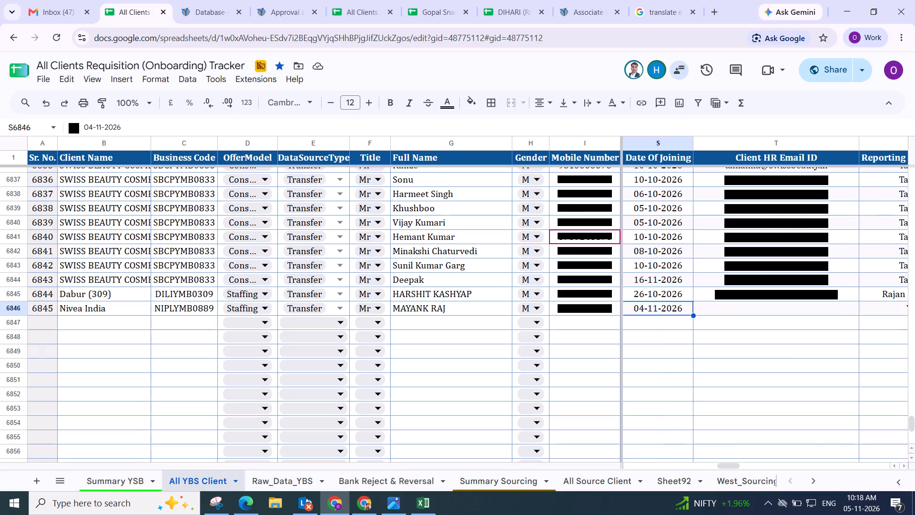
key("Right")
key("Left")
key("Left")
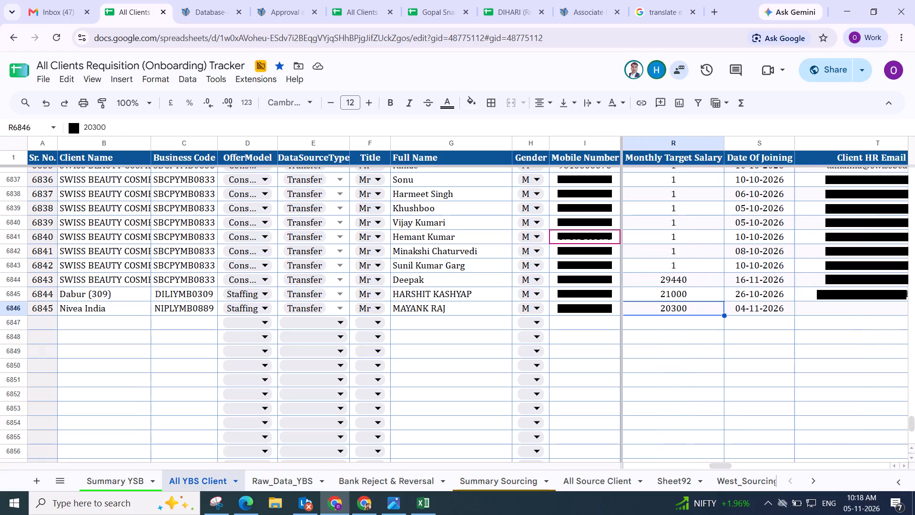
Review the Nivea India row backwards from Monthly Target Salary through work location and role fields to Sr. No.
key("Left")
key("Left")
key("Left")
key("Left")
key("Left")
key("Left")
key("Left")
key("Left")
key("Left")
key("Left")
key("Left")
key("Left")
key("Left")
key("Left")
key("Left")
key("Left")
key("Left")
key("Left")
key("Left")
key("Left")
key("Left")
key("Left")
key("Left")
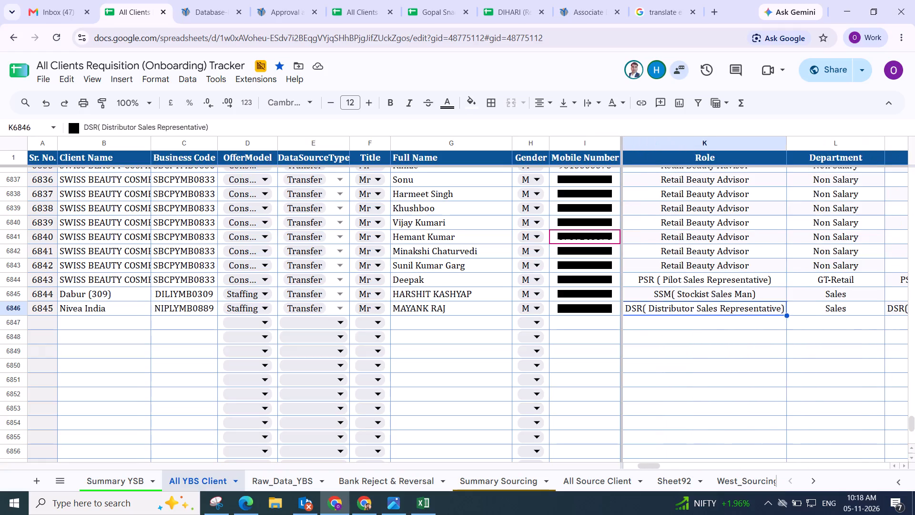
Read through the Nivea India row from Sr. No. across candidate, role, location and salary fields to Date Of Joining.
key("Right")
key("Right")
key("Right")
key("Right")
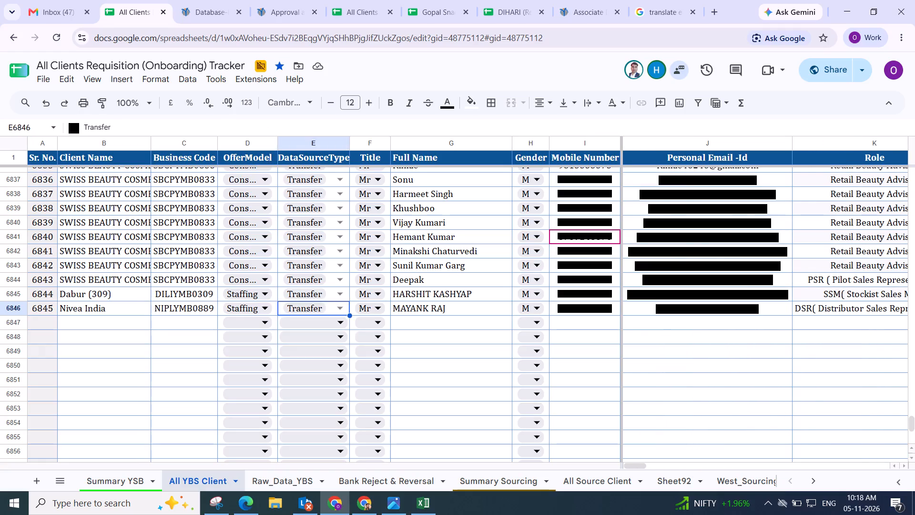
key("Right")
key("Right")
key("Right")
key("Right")
key("Right")
key("Right")
key("Right")
key("Right")
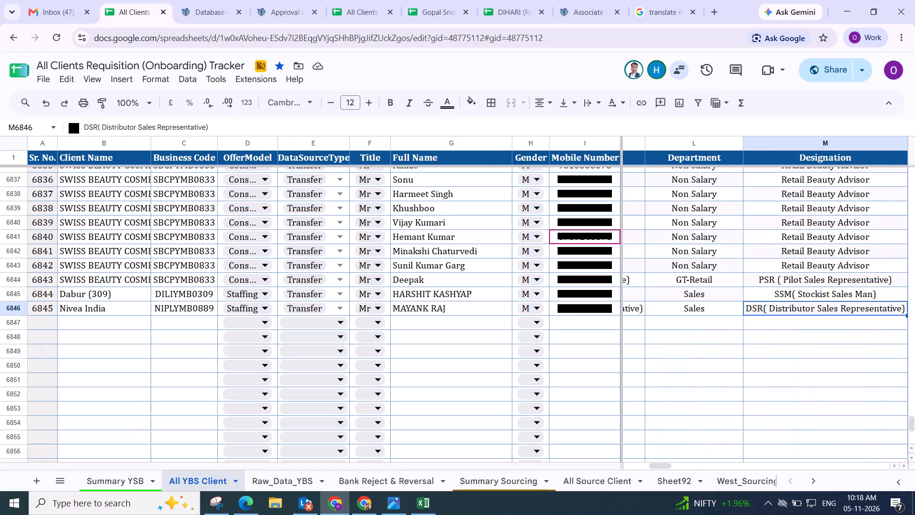
key("Right")
key("Right")
key("Right")
key("Right")
key("Right")
key("Right")
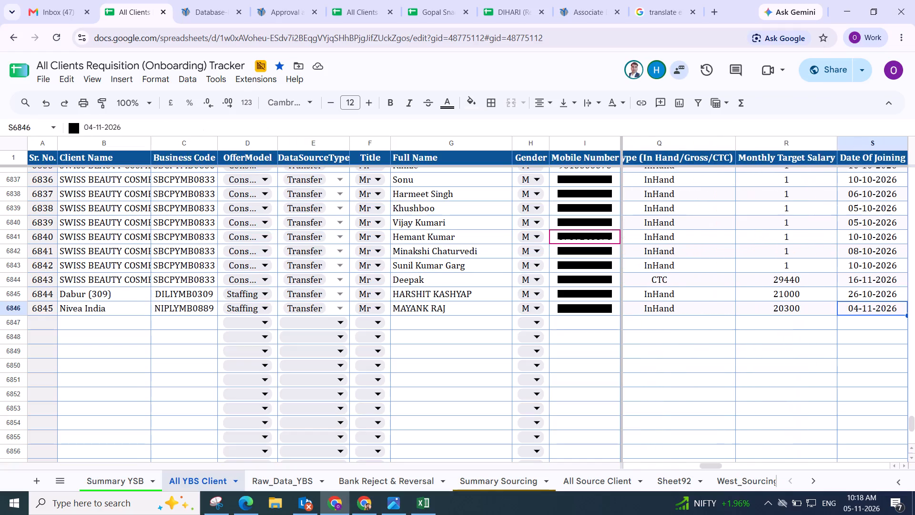
Recheck the Nivea India row from Date Of Joining back to Mobile Number, and forward again to Work State Name.
key("Left")
key("Left")
key("Left")
key("Left")
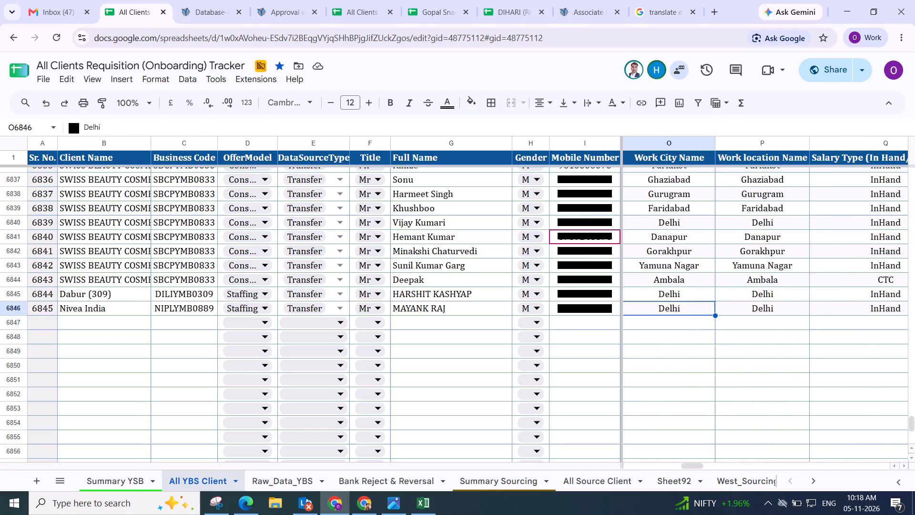
key("Left")
key("Left")
key("Left")
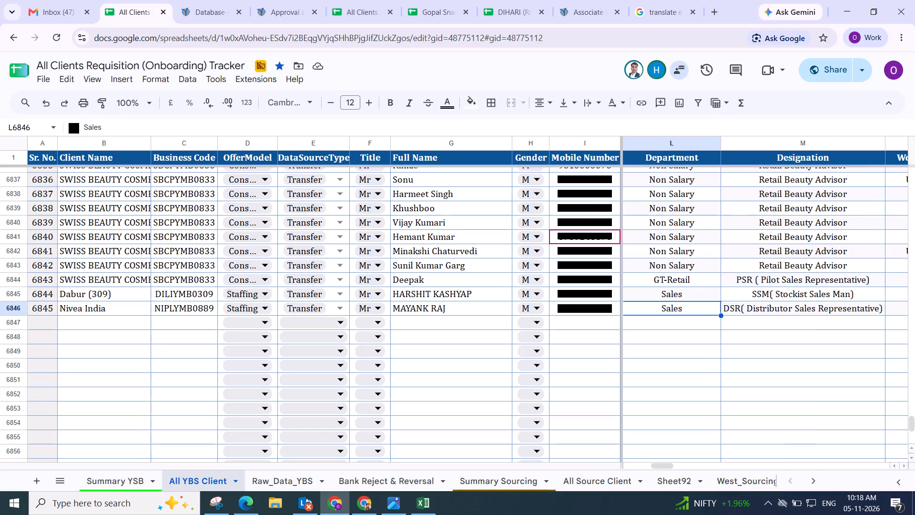
key("Left")
key("Left")
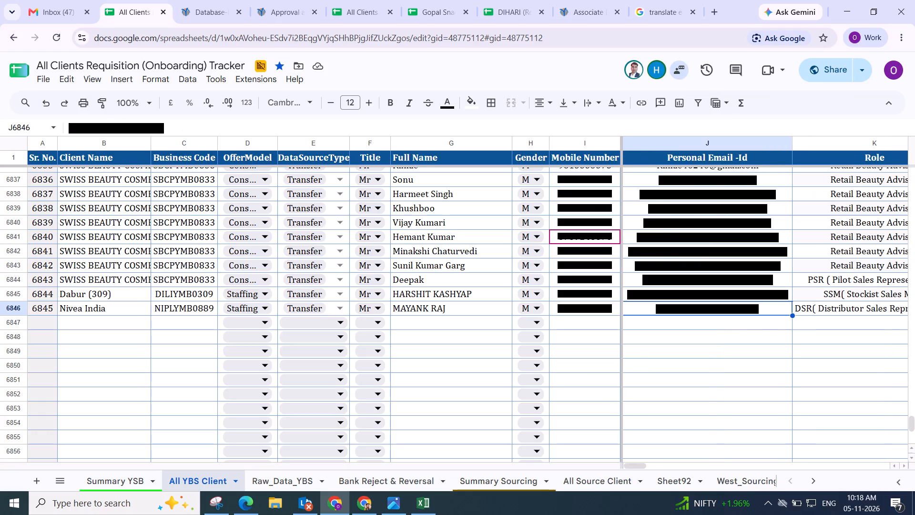
key("Left")
key("Right")
key("Right")
key("Right")
key("Right")
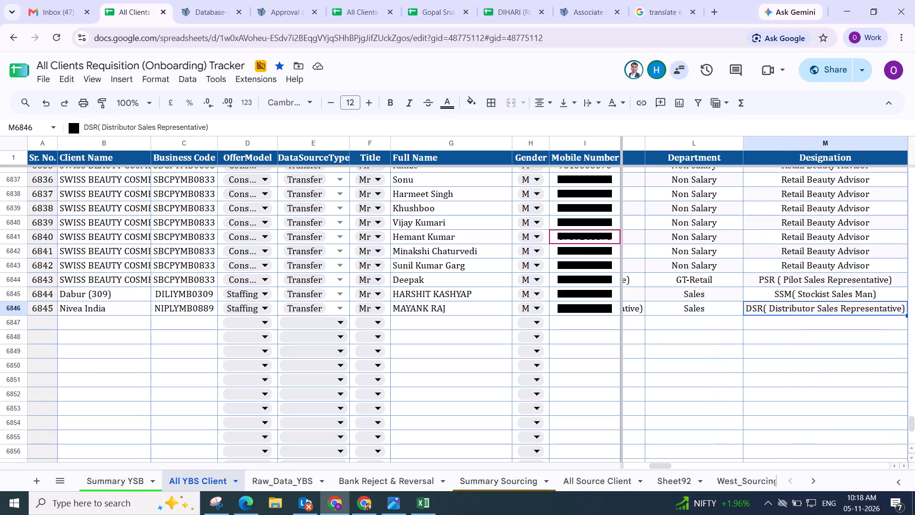
key("Right")
Review the Nivea India row backwards from Work State Name through role and candidate fields to Sr. No.
key("Left")
key("Left")
key("Left")
key("Left")
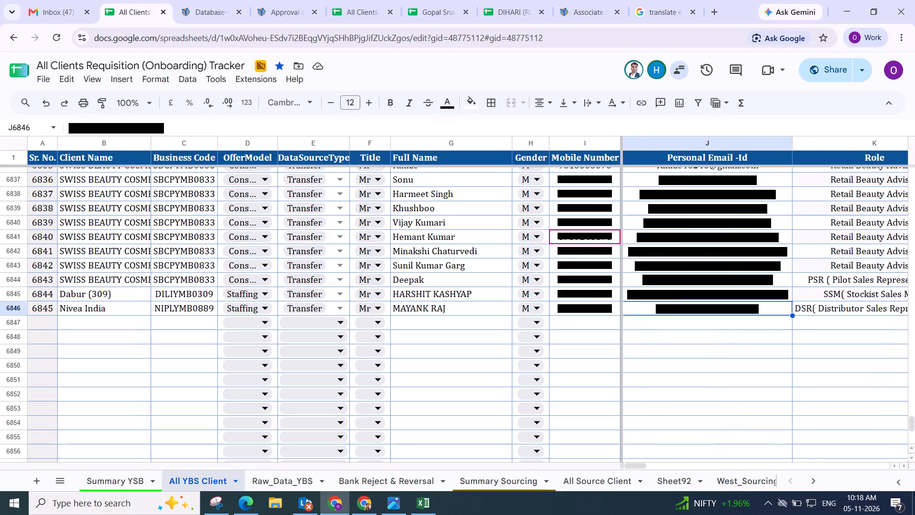
key("Left")
key("Left")
key("Left")
key("Left")
key("Left")
key("Left")
key("Left")
key("Left")
key("Left")
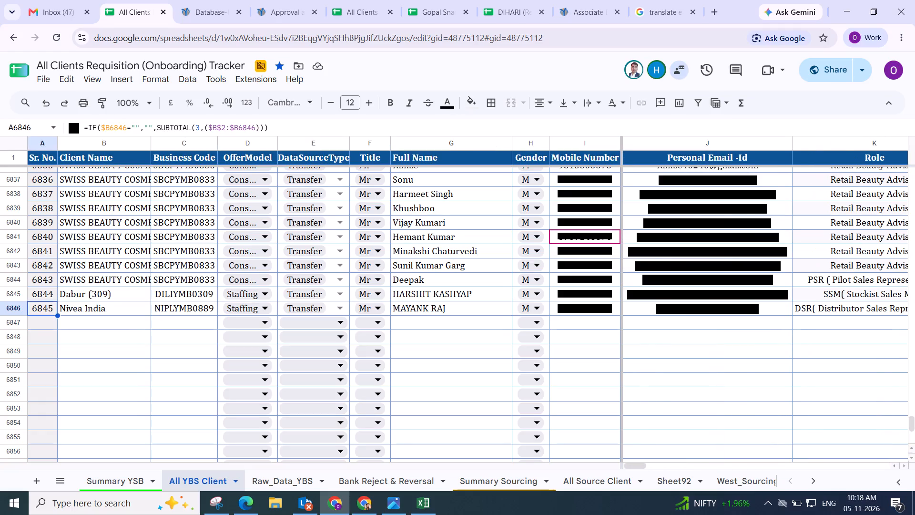
Recheck the Nivea India row's client name and business code, and read its offer and candidate details through Designation.
key("Right")
key("Right")
key("Left")
key("Left")
key("Right")
key("Right")
key("Right")
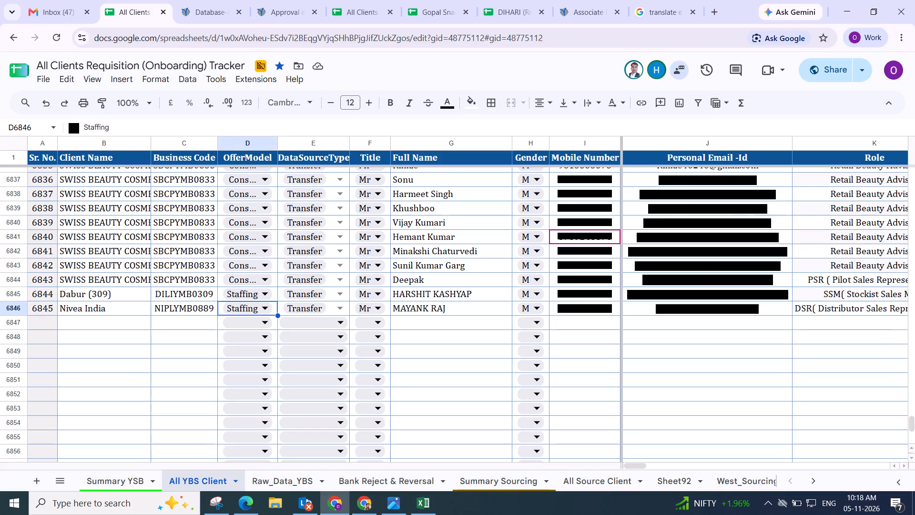
key("Right")
key("Right")
key("Right")
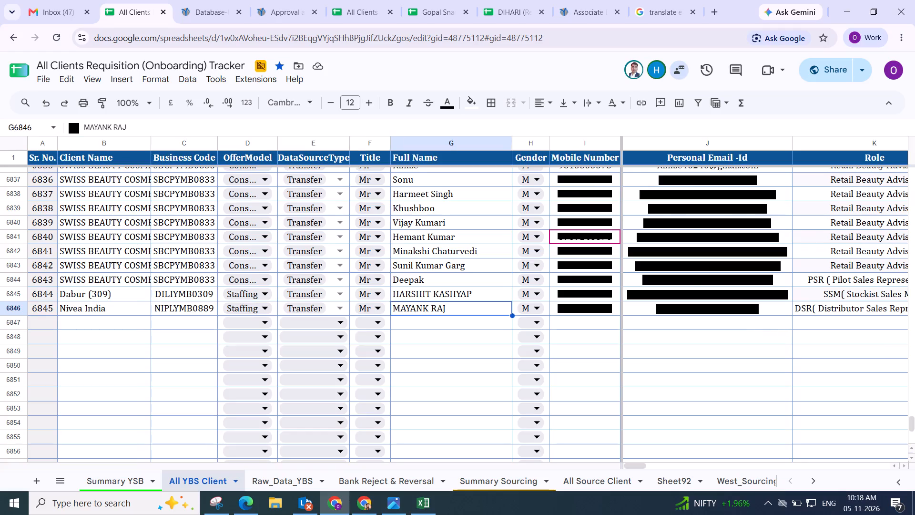
key("Right")
key("Right")
key("Right")
key("Right")
key("Right")
key("Right")
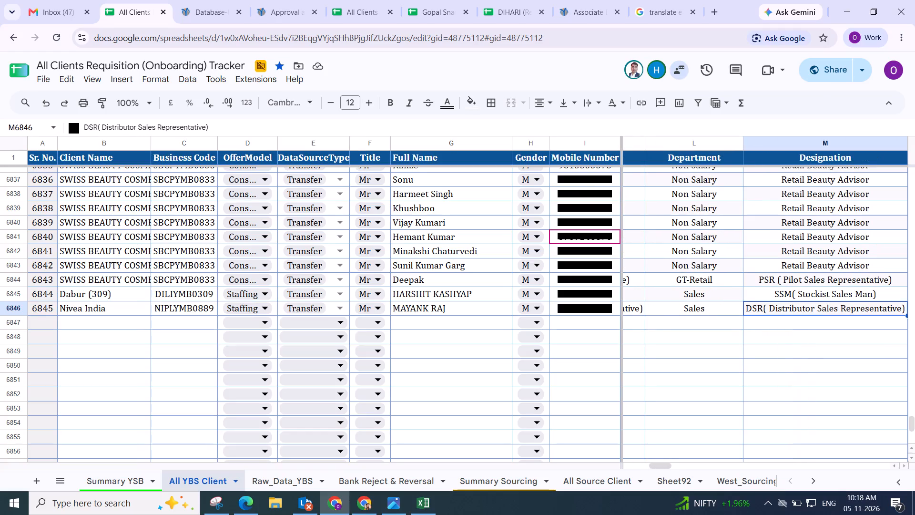
Examine the Nivea India row from Work State Name to Reporting Manager Number, and go back over it to Monthly Target Salary.
key("Right")
key("Right")
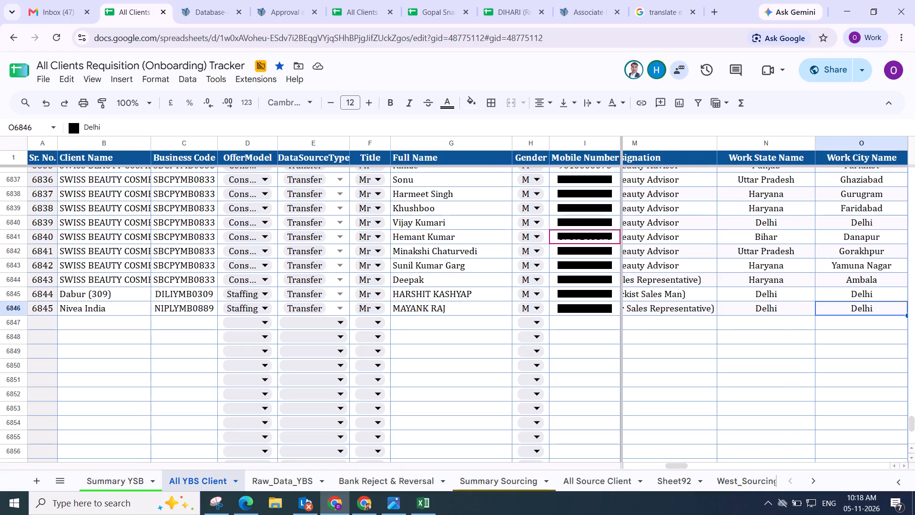
key("Right")
key("Right")
key("Right")
key("Right")
key("Right")
key("Right")
key("Right")
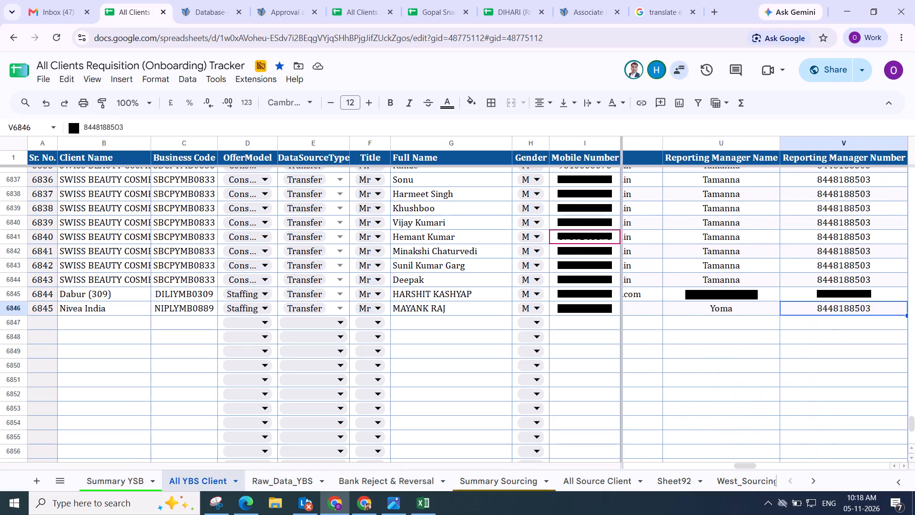
key("Left")
key("Left")
key("Left")
key("Left")
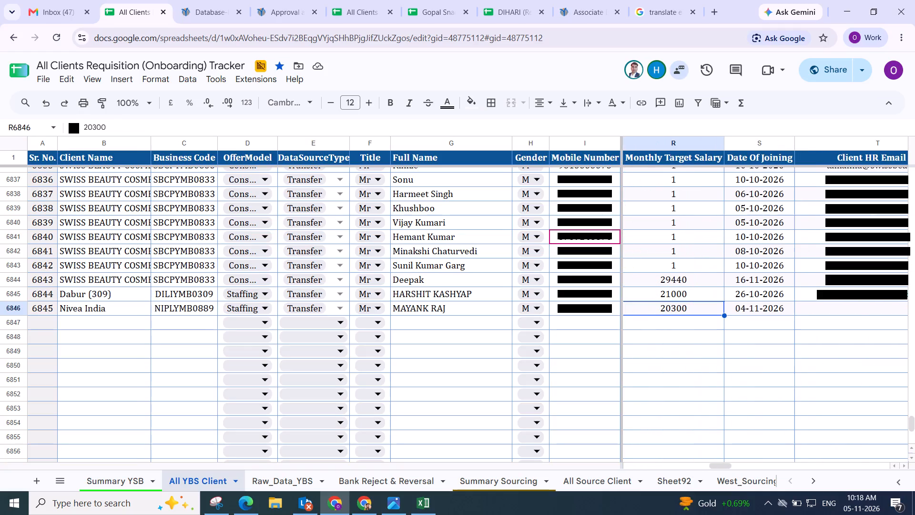
Check the Nivea India row from Monthly Target Salary through Contract Period Month and YMI ID to Offer Released Date.
key("Right")
key("Right")
key("Right")
key("Right")
key("Right")
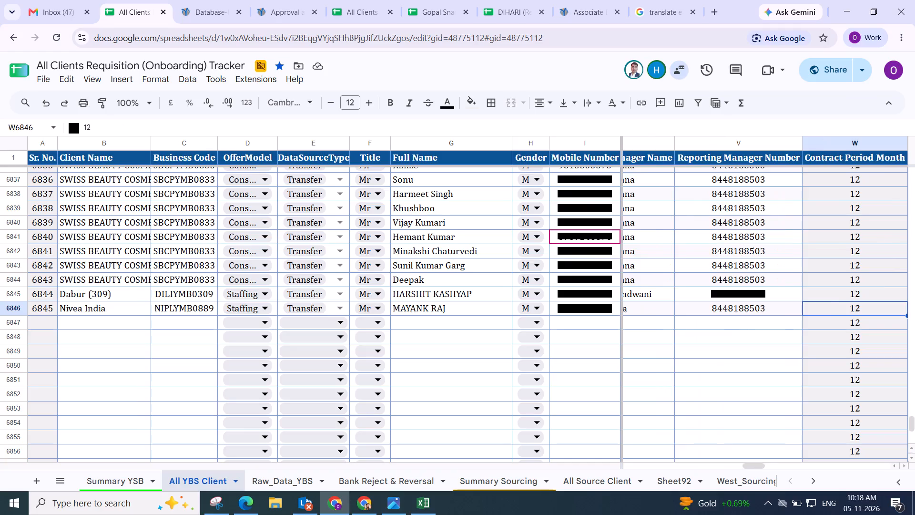
key("Right")
key("Right")
key("Right")
key("Right")
key("Right")
Review the Nivea India row backwards from Offer Released Date through the reporting manager fields to Date Of Joining.
key("Left")
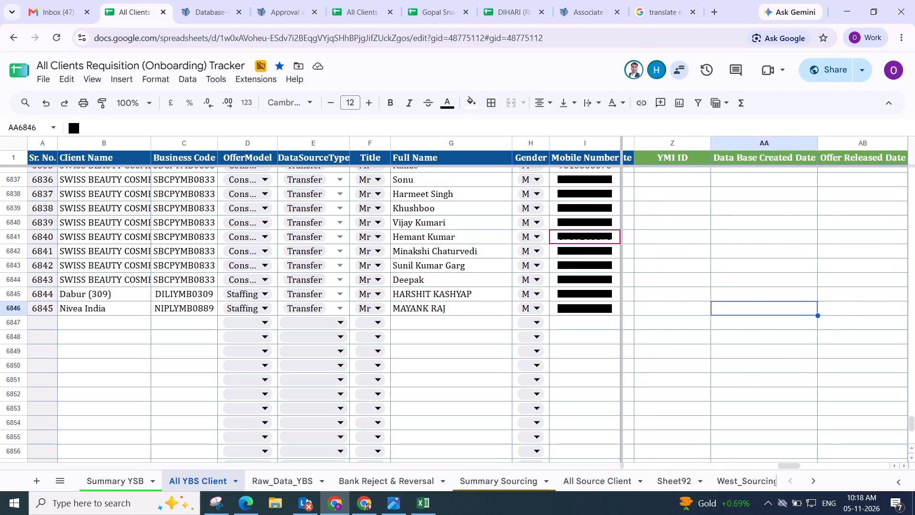
key("Left")
key("Left")
key("Left")
key("Left")
key("Left")
key("Left")
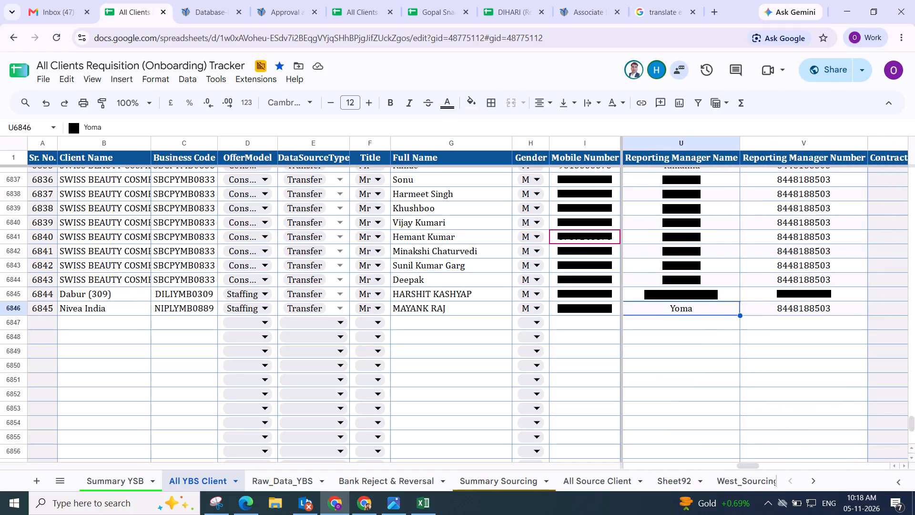
key("Left")
key("Left")
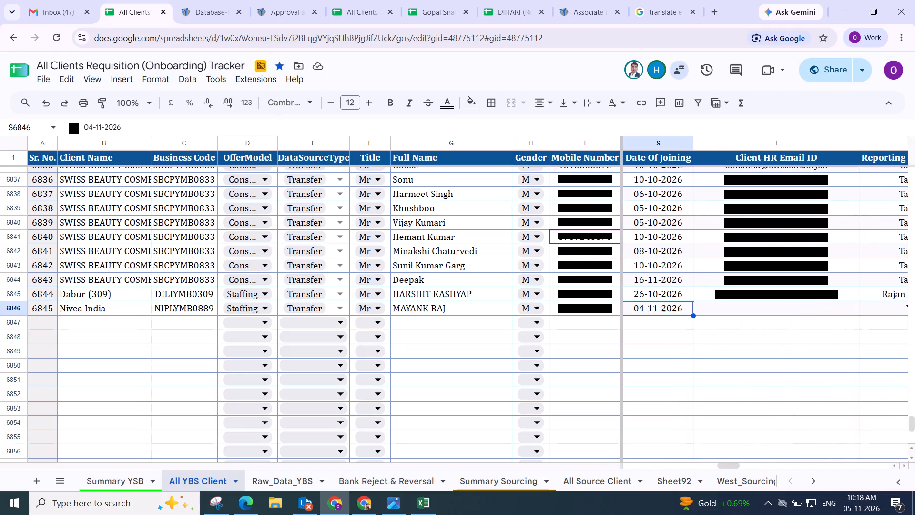
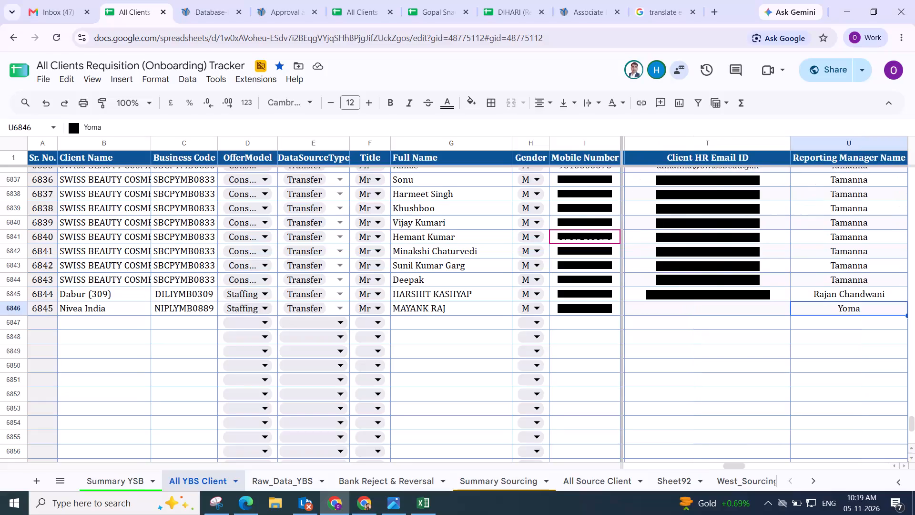
Recheck the Nivea India row between Work location Name and Reporting Manager Name, including salary type, target salary and joining date.
key("Left")
key("Left")
key("Left")
key("Left")
key("Left")
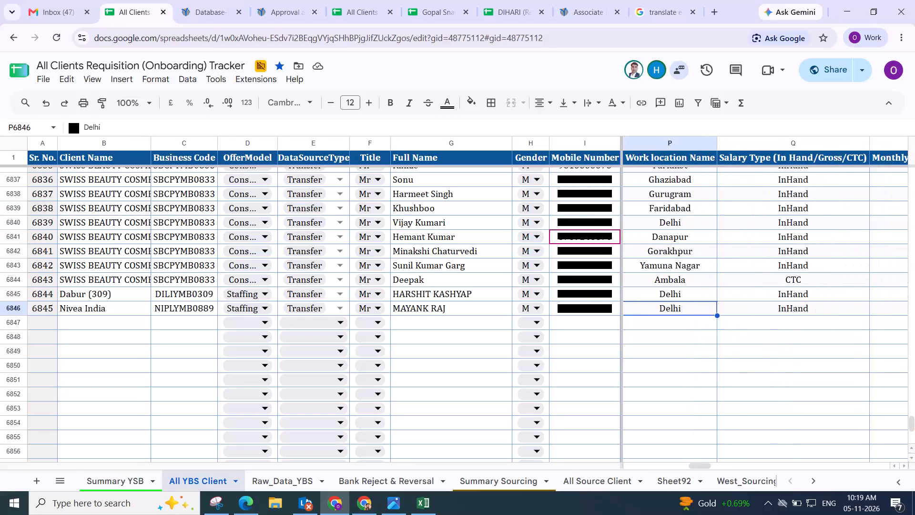
key("Right")
key("Right")
key("Right")
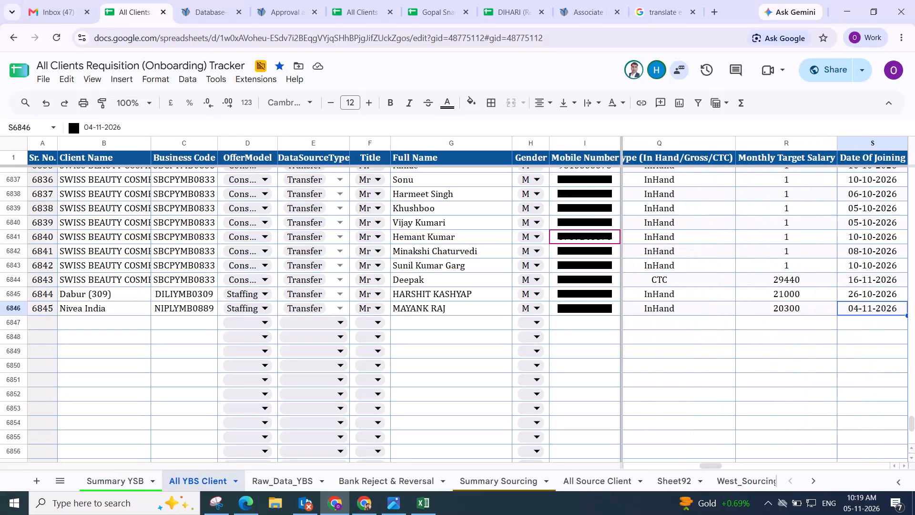
key("Right")
key("Right")
key("Left")
key("Left")
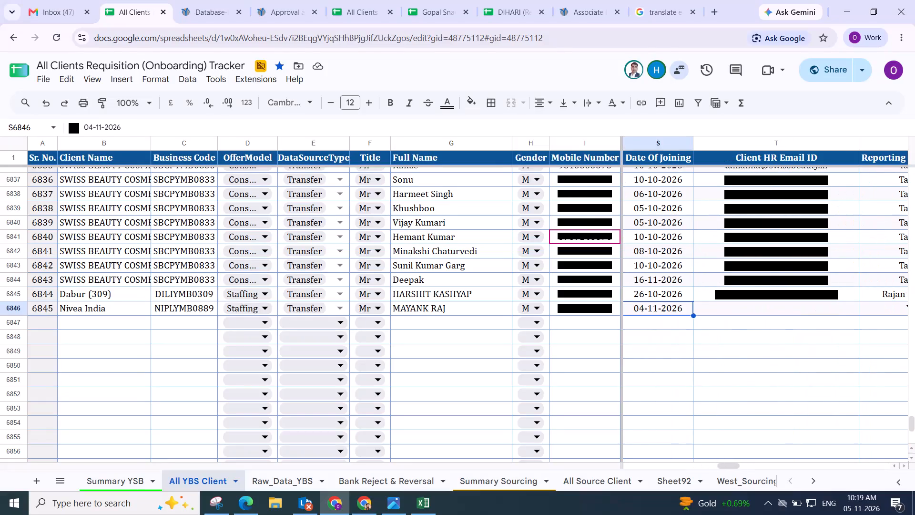
key("Right")
key("Right")
key("Left")
key("Left")
key("Left")
key("Left")
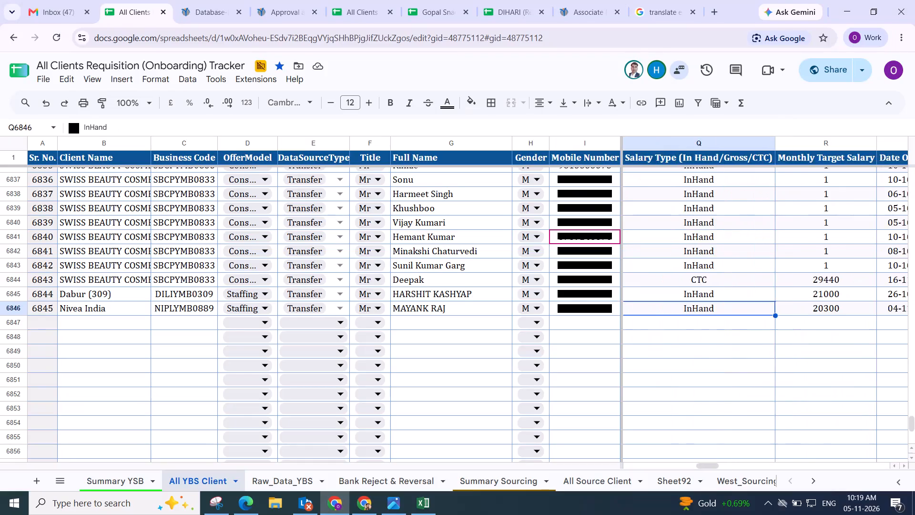
Return to the start of the Nivea India row and reread it from Sr. No. through Department.
key("Left")
key("Left")
key("Left")
key("Left")
key("Left")
key("Left")
key("Left")
key("Left")
key("Left")
key("Left")
key("Left")
key("Left")
key("Left")
key("Left")
key("Left")
key("Left")
key("Left")
key("Left")
key("Left")
key("Left")
key("Left")
key("Left")
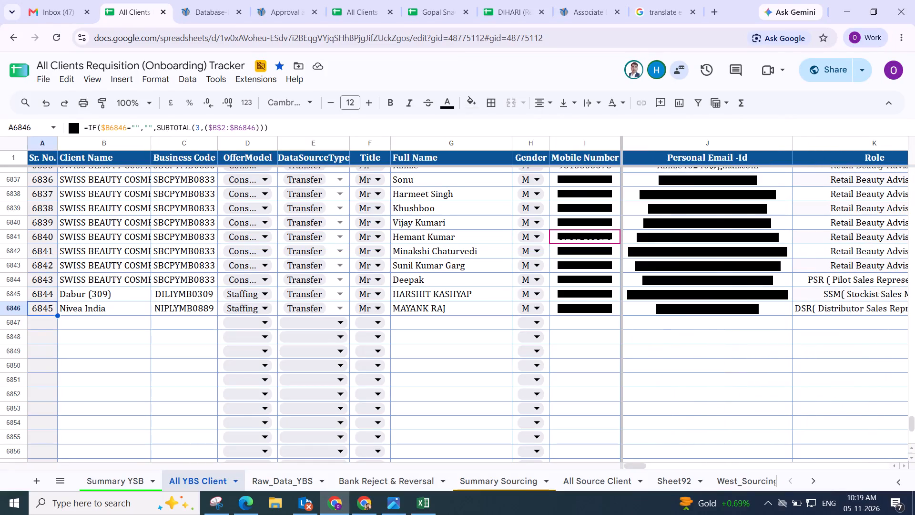
key("Right")
key("Right")
key("Right")
key("Right")
key("Right")
key("Right")
key("Right")
key("Right")
key("Right")
key("Right")
key("Right")
key("Right")
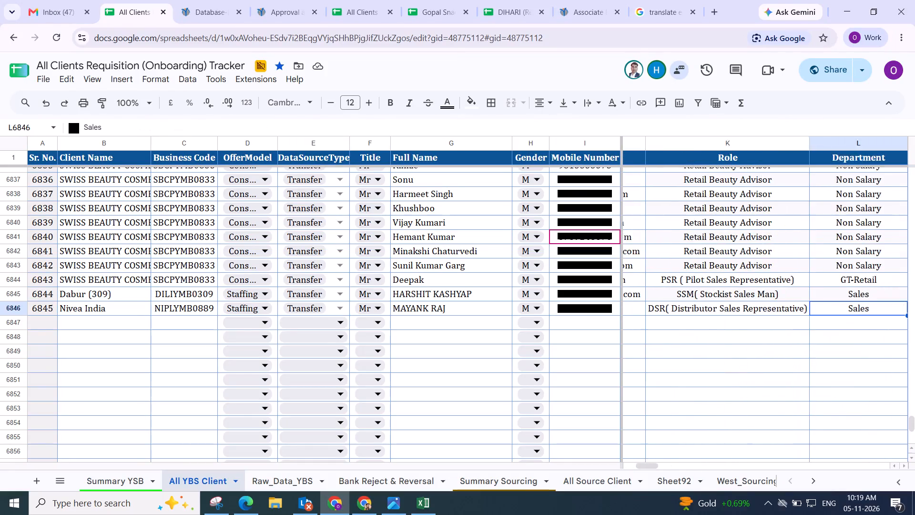
Examine the Nivea India row from Department through the reporting manager fields and Contract Period Month to Joining Address.
key("Right")
key("Right")
key("Right")
key("Right")
key("Right")
key("Right")
key("Right")
key("Right")
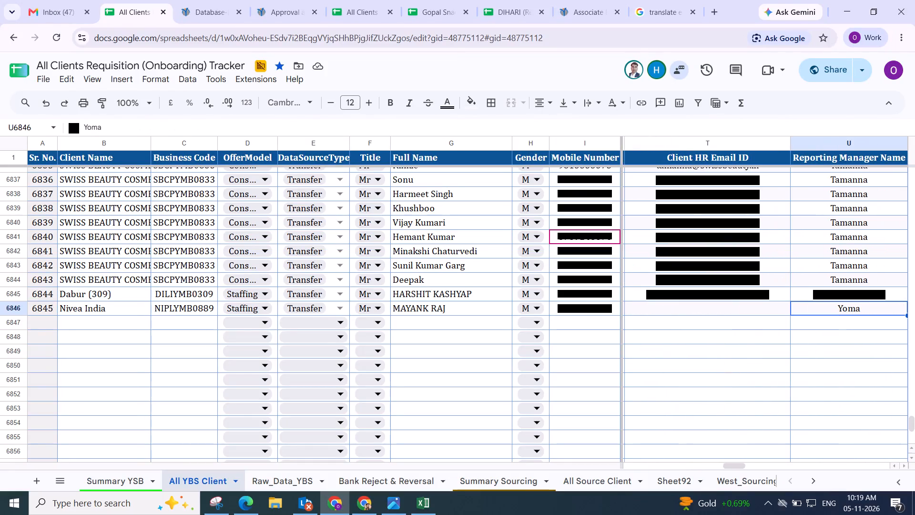
key("Left")
key("Right")
key("Right")
key("Right")
key("Right")
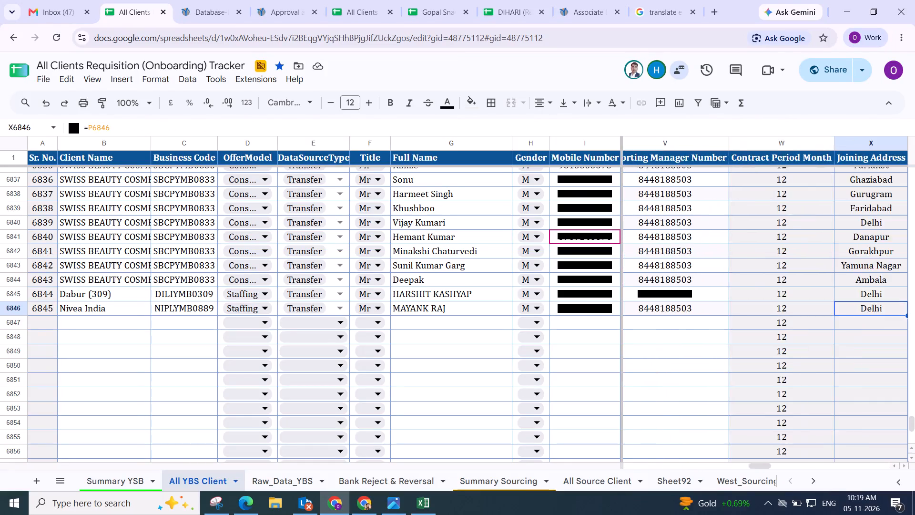
Check the Nivea India row's OB Received Date and YMI ID columns, and review it backwards to Monthly Target Salary.
key("Right")
key("Right")
key("Right")
key("Right")
key("Left")
key("Left")
key("Left")
key("Left")
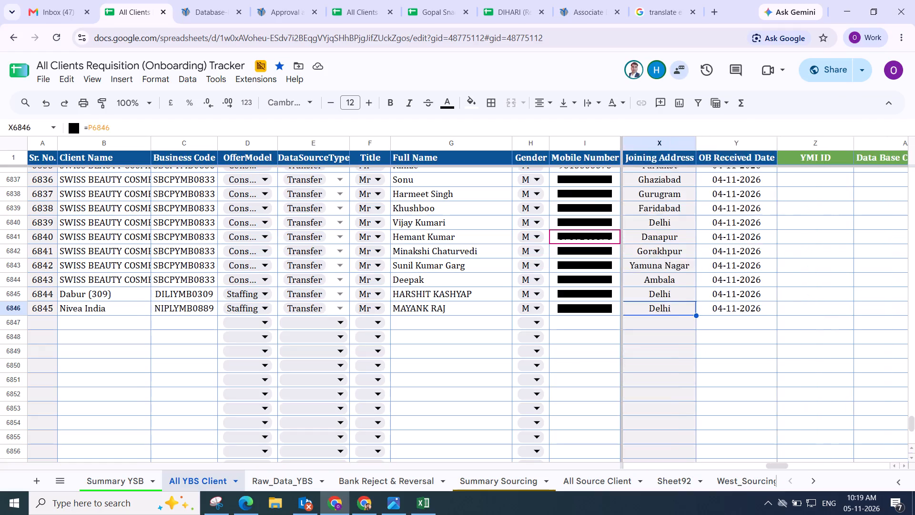
key("Left")
key("Left")
key("Left")
key("Left")
key("Left")
key("Left")
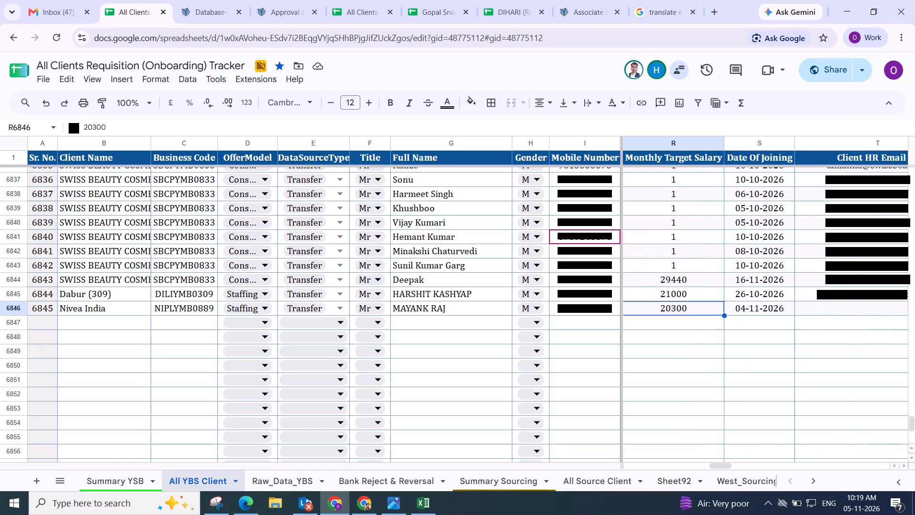
Compare the Nivea India row's Date Of Joining, Client HR Email ID and Reporting Manager Name fields.
key("Right")
key("Right")
key("Left")
key("Right")
key("Right")
key("Left")
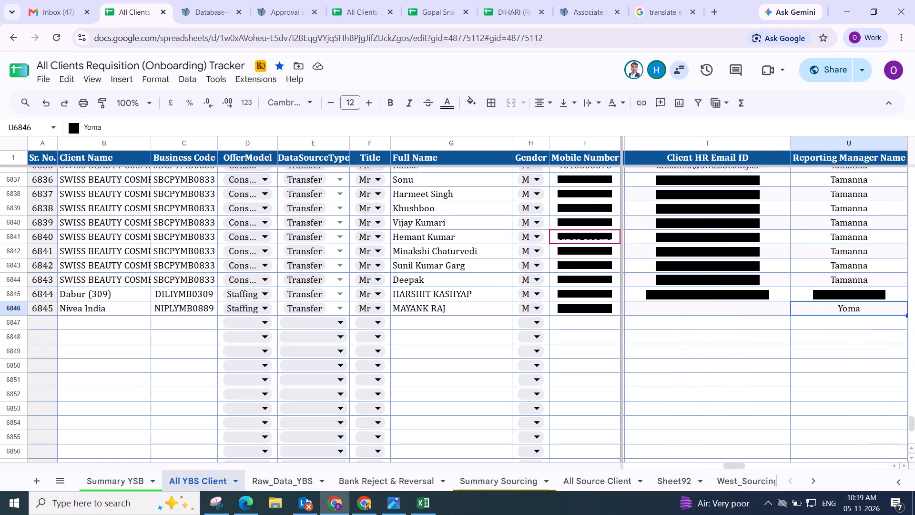
key("Left")
key("Right")
key("Right")
key("Left")
key("Left")
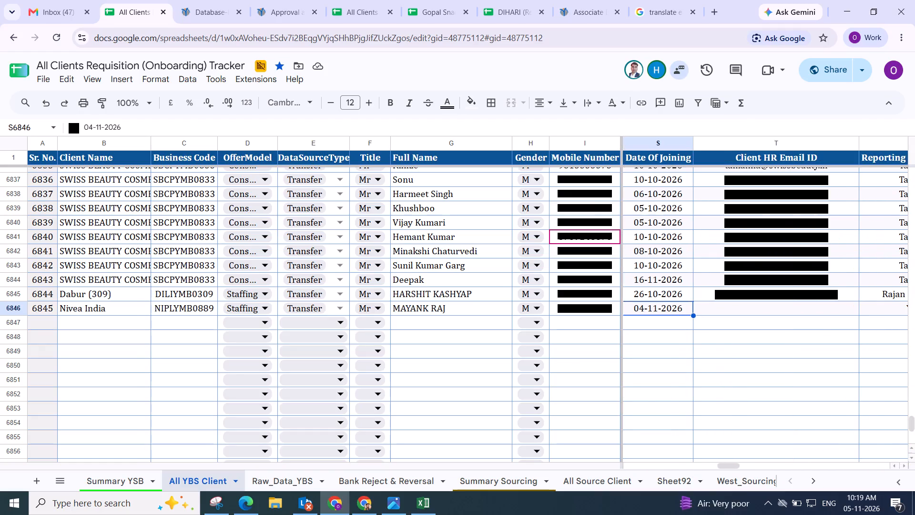
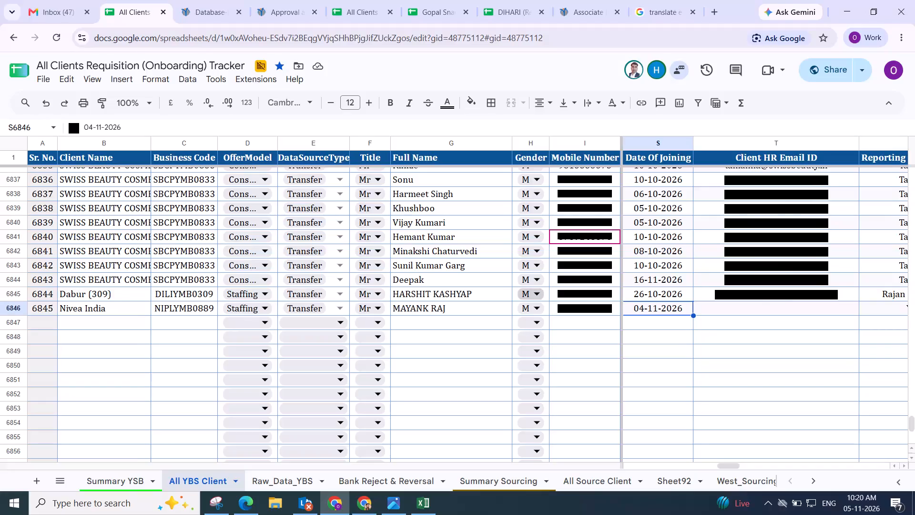
Review the Nivea India row from Full Name back to Sr. No. and its neighbouring Client Name and Business Code fields.
left_click(443, 307)
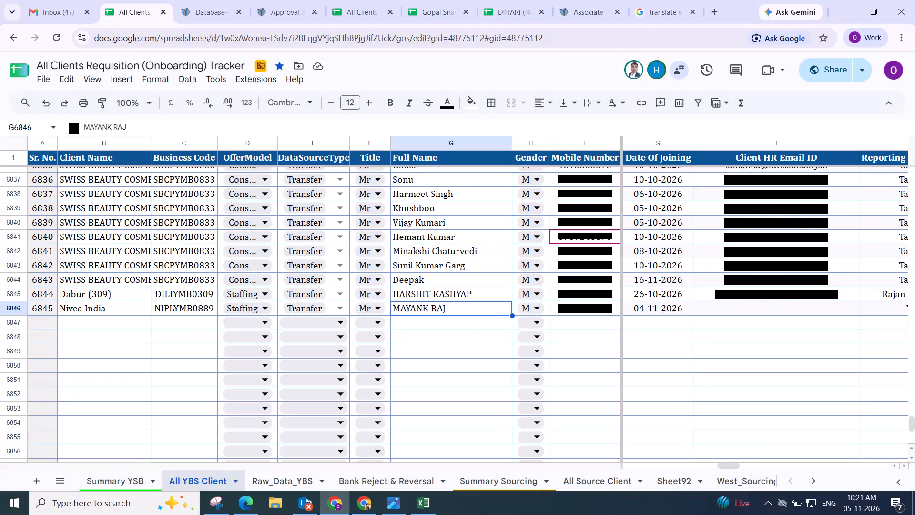
key("Left")
key("Left")
key("Left")
key("Left")
key("Left")
key("Left")
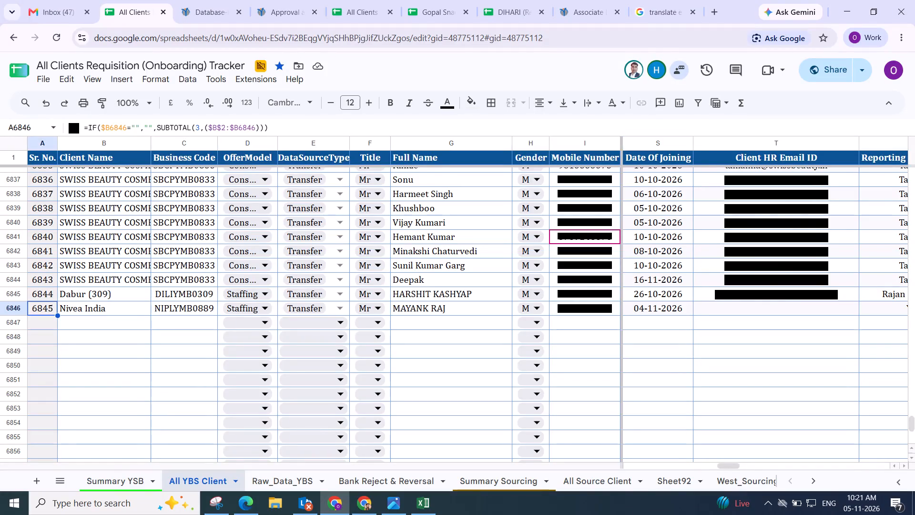
key("Right")
key("Right")
key("Left")
Look up the Client Name column from the Nivea India entry to the Swiss Beauty Cosmetics entry in row 6833.
key("Up")
key("Up")
key("Up")
key("Up")
key("Up")
key("Up")
key("Up")
key("Up")
key("Up")
key("Up")
key("Up")
key("Up")
key("Up")
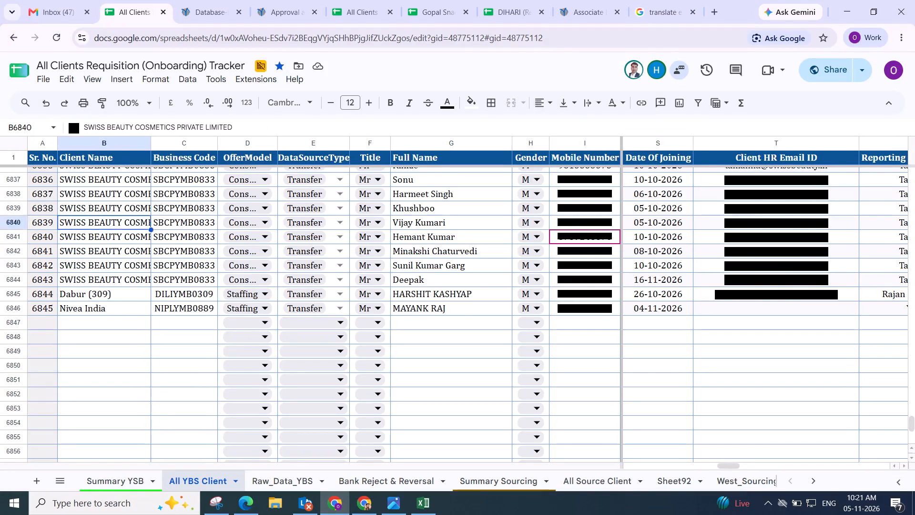
Examine the Swiss Beauty Cosmetics entry in row 6833 from Business Code through Work City Name.
key("Right")
key("Right")
key("Right")
key("Right")
key("Right")
key("Right")
key("Right")
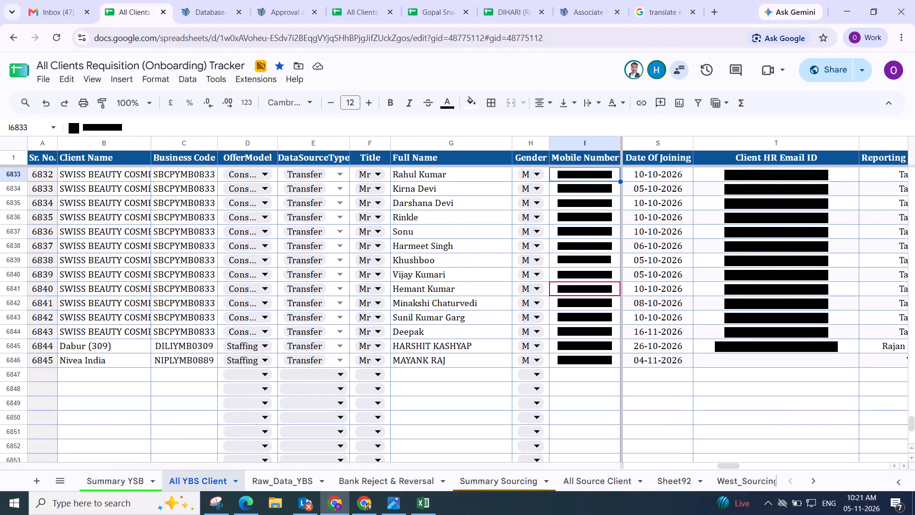
key("Right")
key("Right")
key("Right")
key("Right")
key("Right")
key("Right")
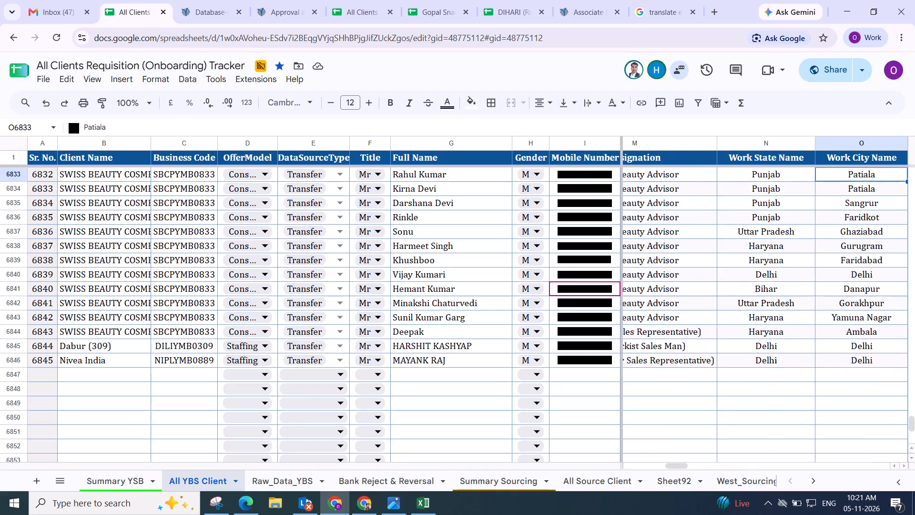
Examine row 6833 from Work location Name through the reporting manager fields, OB Received Date, YMI ID and Data Base Created Date.
key("Right")
key("Right")
key("Right")
key("Right")
key("Right")
key("Right")
key("Right")
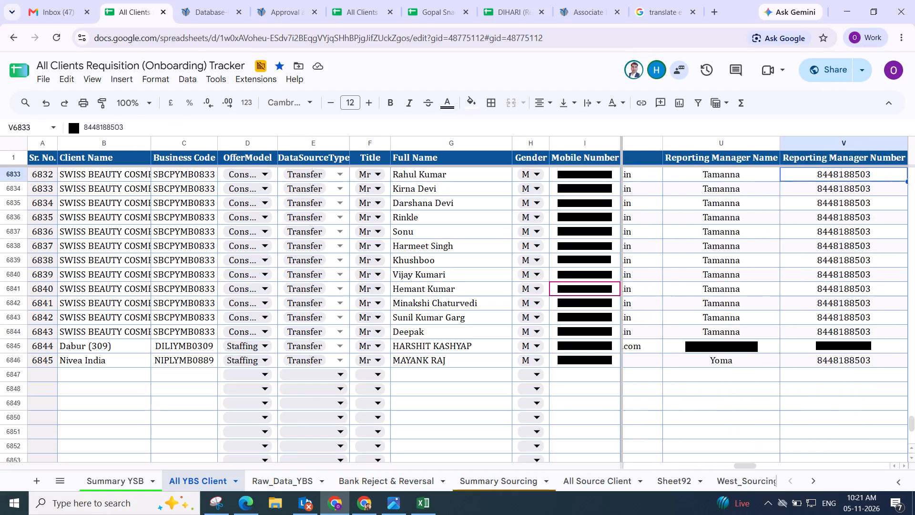
key("Right")
key("Right")
key("Right")
key("Right")
key("Right")
key("Left")
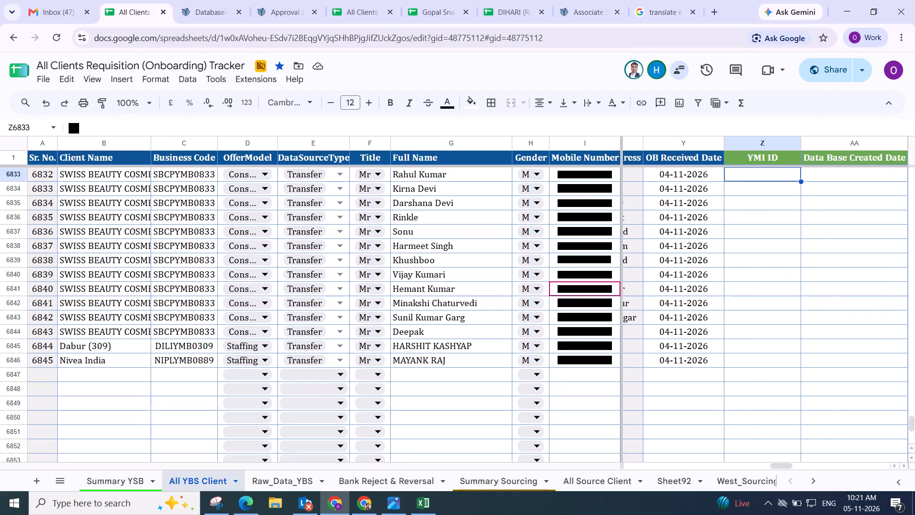
key("Right")
key("Right")
Review row 6833 backwards from Data Base Created Date through the work location fields to Sr. No.
key("Left")
key("Left")
key("Left")
key("Left")
key("Left")
key("Left")
key("Left")
key("Left")
key("Left")
key("Left")
key("Left")
key("Left")
key("Left")
key("Left")
key("Left")
key("Left")
key("Left")
key("Left")
key("Left")
key("Left")
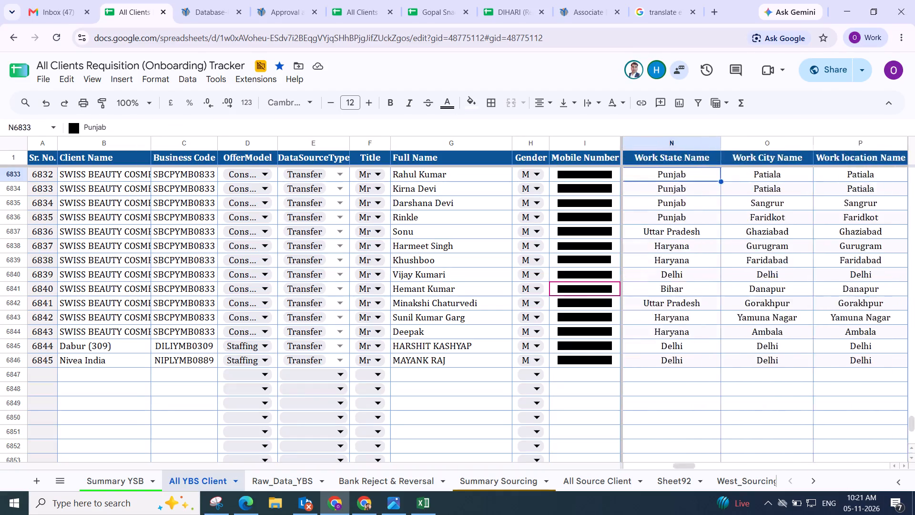
key("Right")
key("Right")
key("Left")
key("Left")
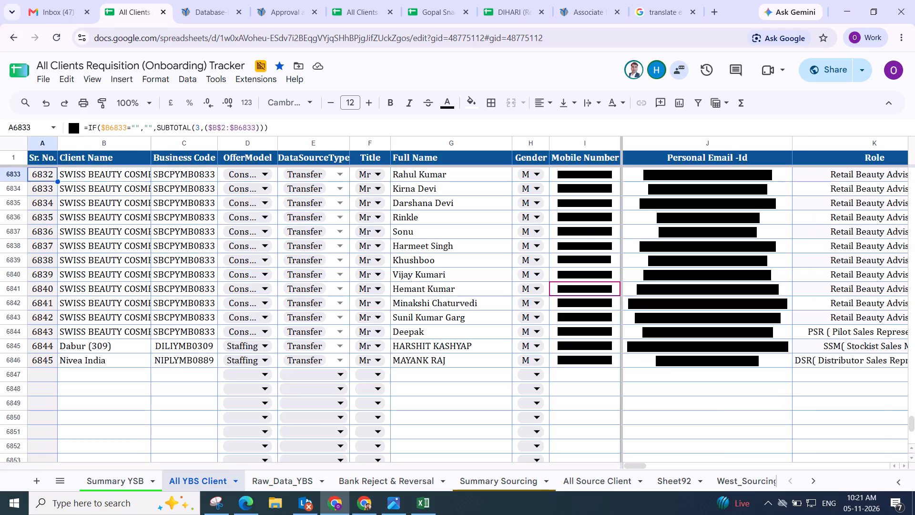
Compare the Sr. No., Client Name and Business Code fields of the Swiss Beauty Cosmetics entry in row 6833.
key("Right")
key("Right")
key("Left")
key("Left")
key("Right")
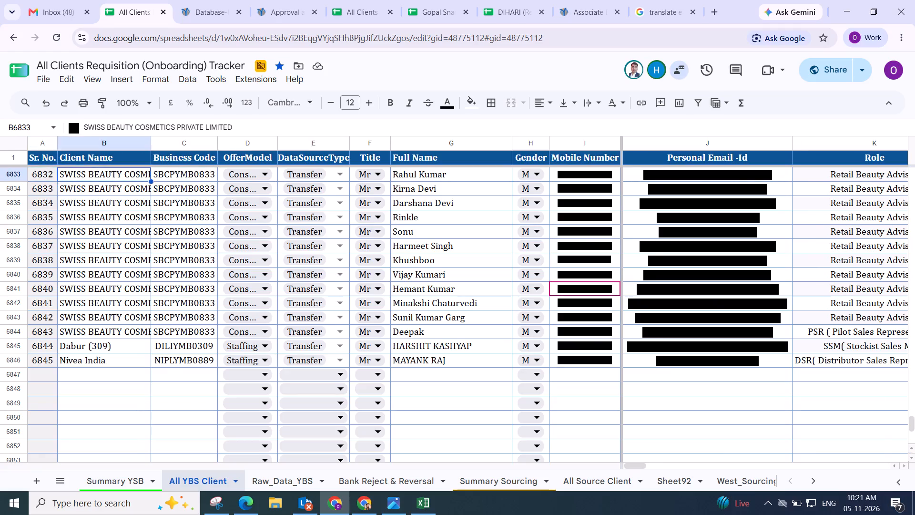
key("Left")
key("Right")
left_click(111, 174)
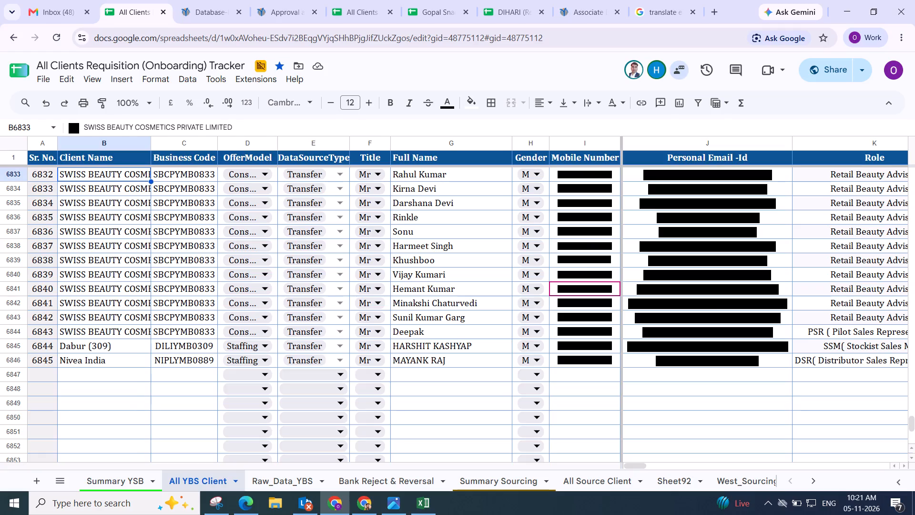
key("Left")
key("Right")
key("Right")
key("Left")
key("Right")
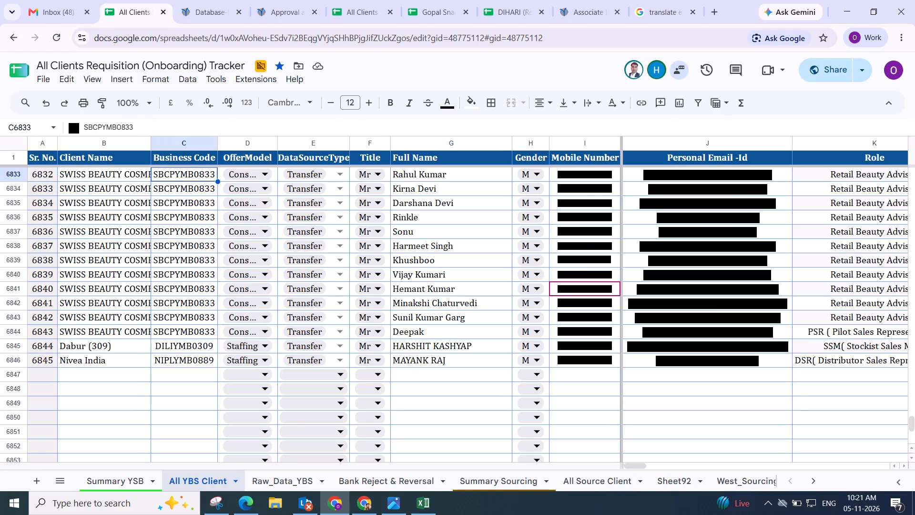
Check row 6833 from OfferModel and DataSourceType through Title, Full Name and Gender to Mobile Number.
key("Right")
key("Left")
key("Right")
key("Right")
key("Right")
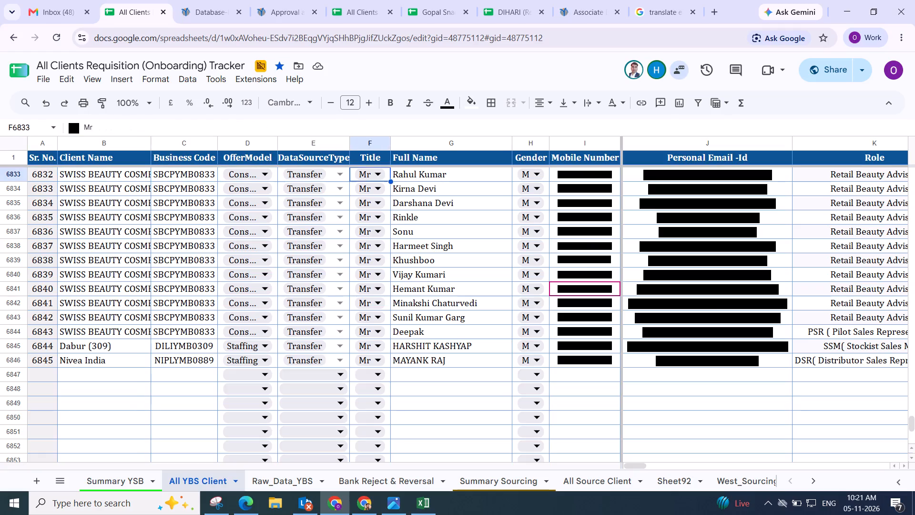
key("Right")
key("Right")
key("Right")
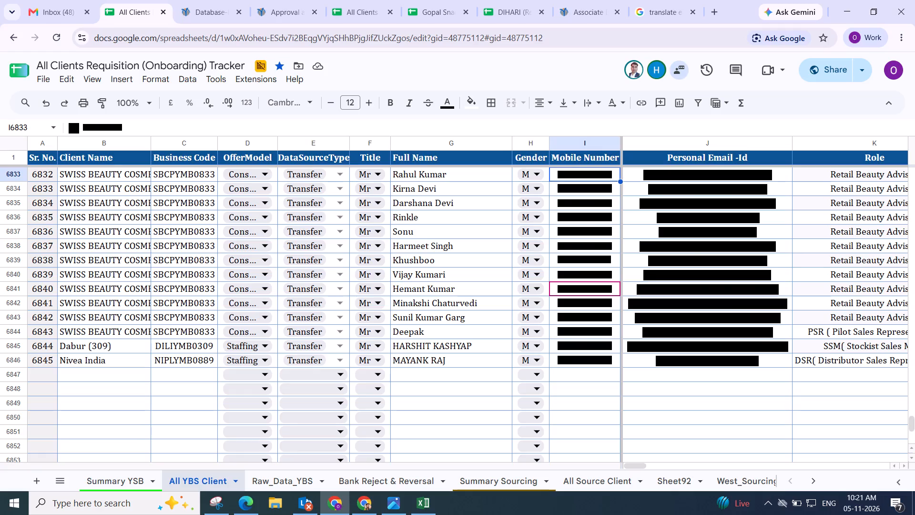
Examine the entry in row 6832 back from Mobile Number, comparing its Sr. No., Client Name, Business Code and OfferModel fields.
key("Up")
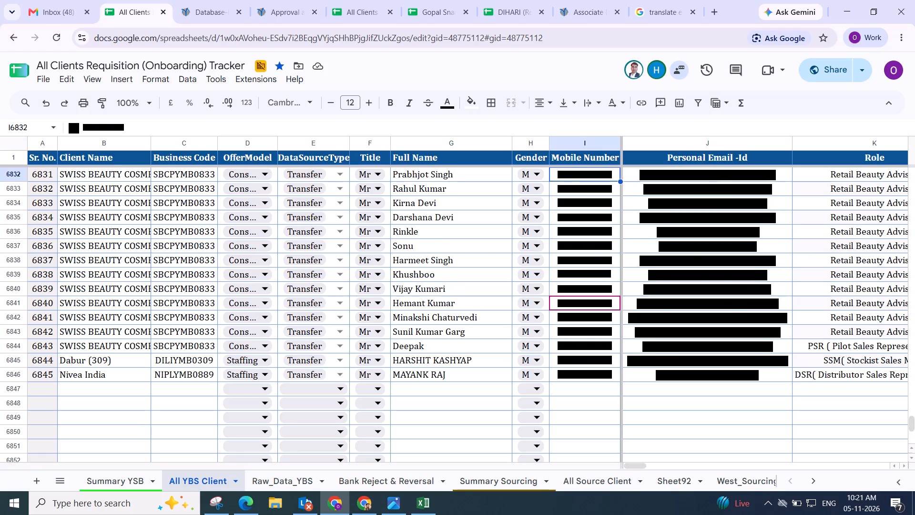
key("Left")
key("Left")
key("Left")
key("Left")
key("Left")
key("Left")
key("Left")
key("Left")
key("Left")
key("Left")
key("Left")
key("Left")
key("Left")
key("Left")
key("Left")
key("Left")
key("Right")
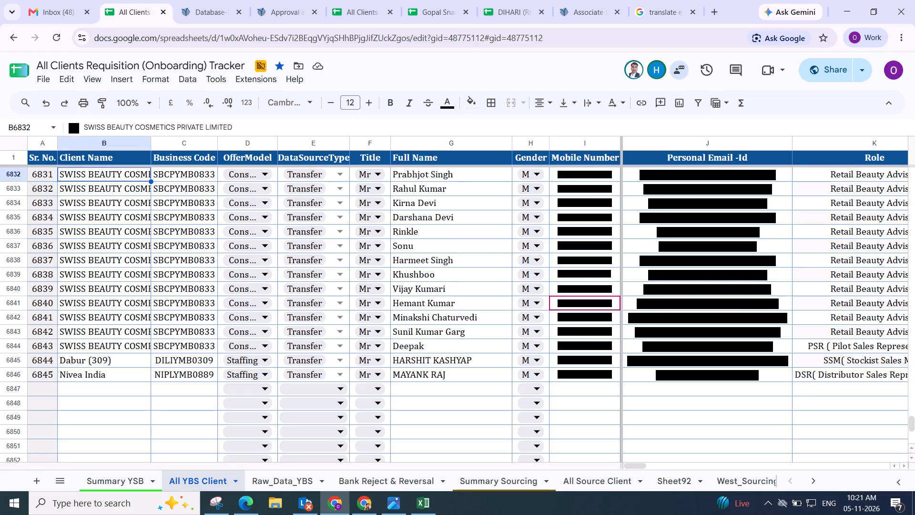
key("Right")
key("Left")
key("Left")
key("Right")
key("Right")
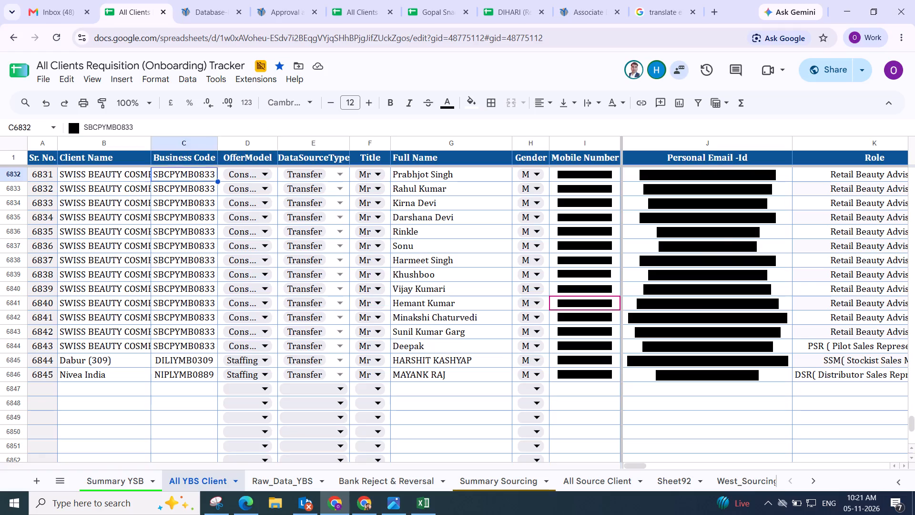
key("Right")
key("Left")
key("Left")
key("Left")
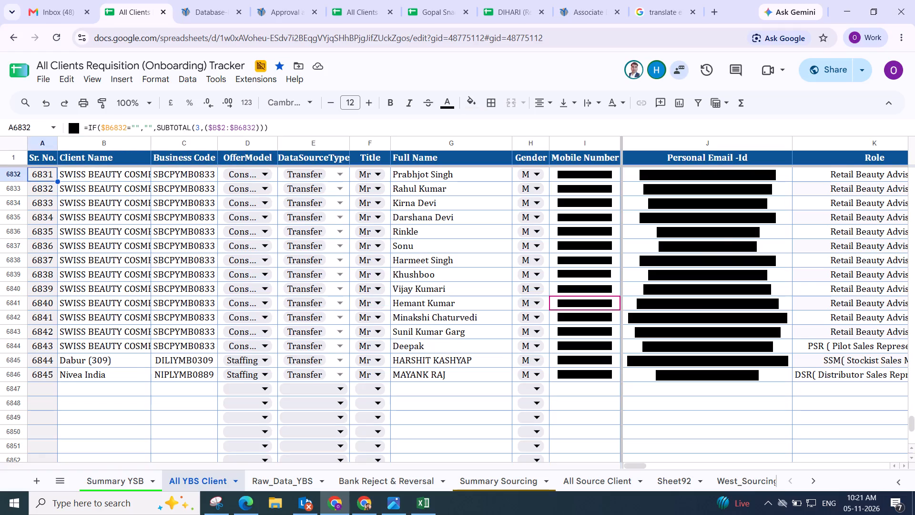
Examine the Swiss Beauty Cosmetics entry in row 6830 from Sr. No. through Work location Name.
scroll(107, 173, "up", 1)
left_click(40, 185)
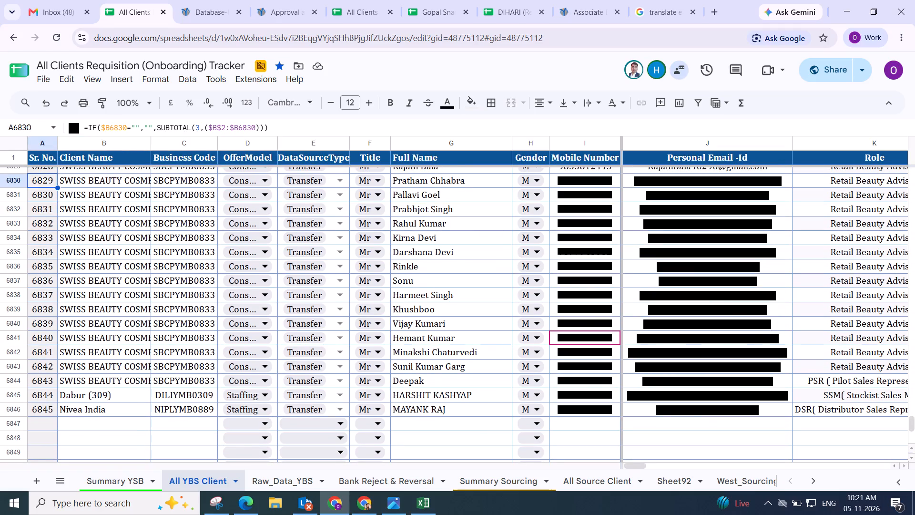
key("Right")
key("Right")
key("Right")
key("Right")
key("Right")
key("Right")
key("Right")
key("Right")
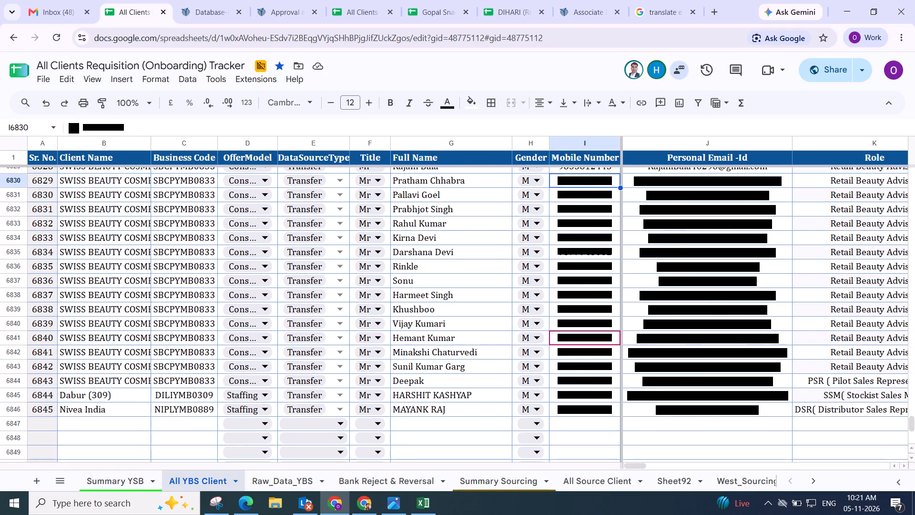
key("Right")
key("Right")
key("Right")
key("Right")
key("Right")
key("Right")
key("Right")
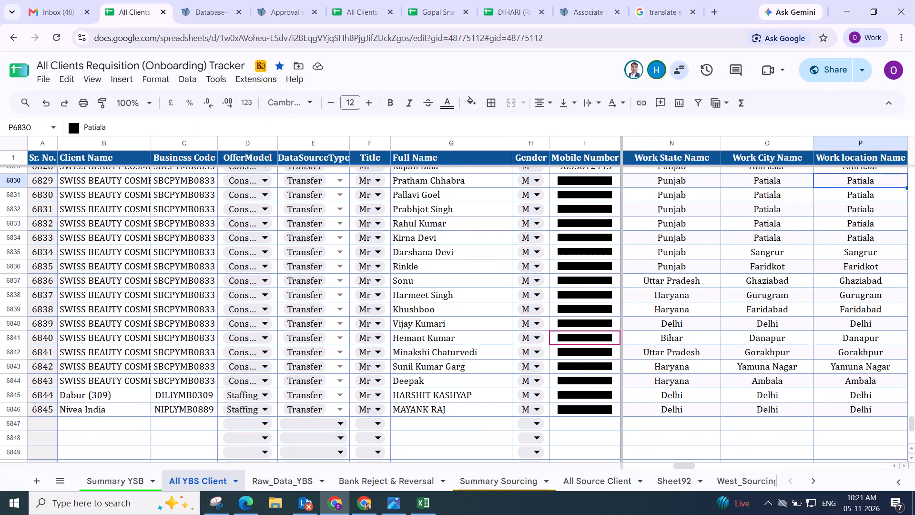
Examine the Swiss Beauty Cosmetics entry in row 6830 from Date Of Joining and Client HR Email ID through Contract Period Month to Data Base Created Date.
key("Right")
key("Right")
key("Right")
key("Right")
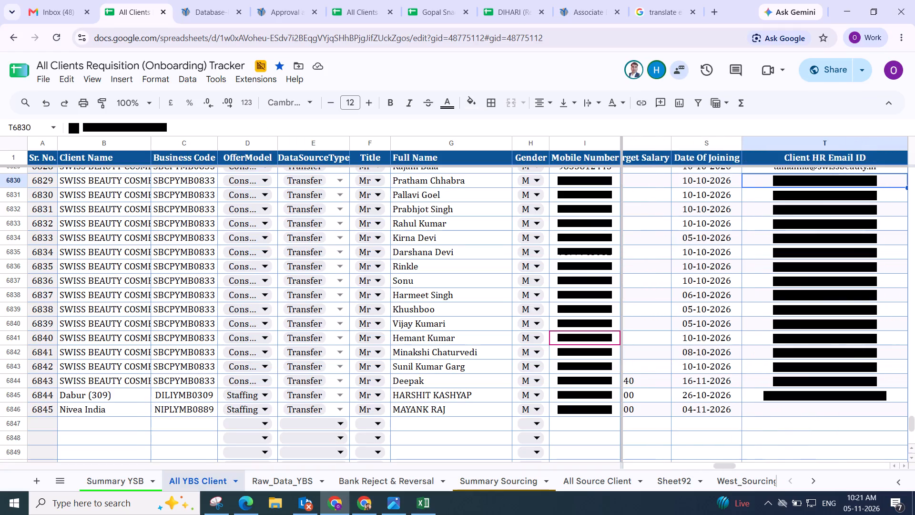
key("Right")
key("Right")
key("Right")
key("Right")
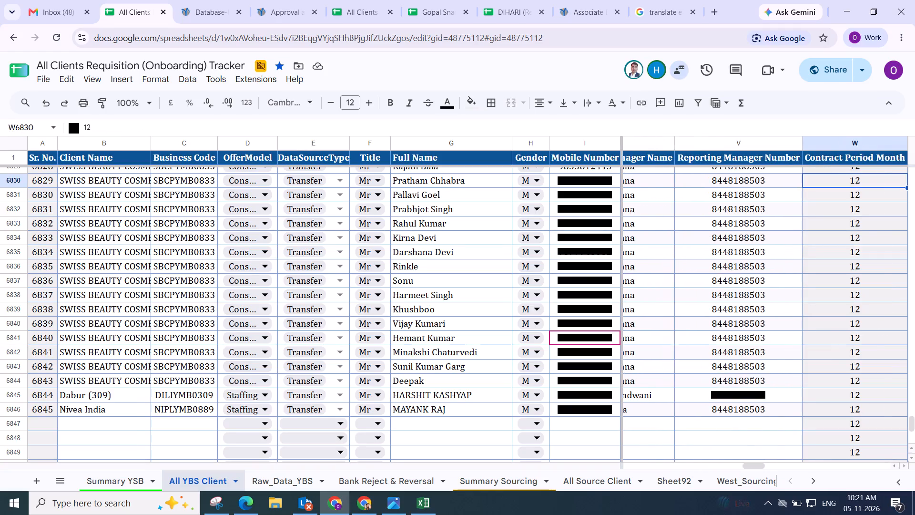
key("Right")
key("Right")
key("Right")
key("Right")
Review row 6830 back from Data Base Created Date to the Sr. No., Client Name and Business Code fields.
key("Left")
key("Left")
key("Left")
key("Left")
key("Left")
key("Left")
key("Left")
key("Left")
key("Left")
key("Left")
key("Left")
key("Left")
key("Left")
key("Left")
key("Left")
key("Left")
key("Left")
key("Left")
key("Left")
key("Left")
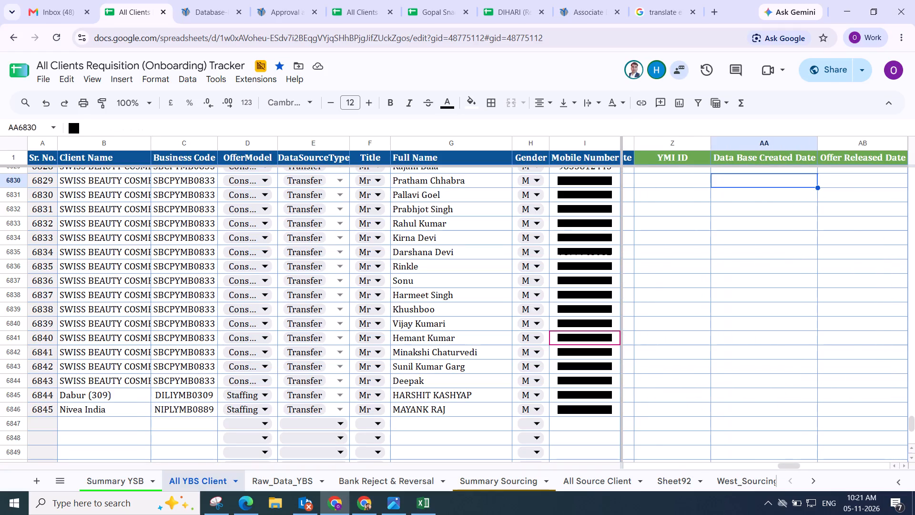
key("Right")
key("Right")
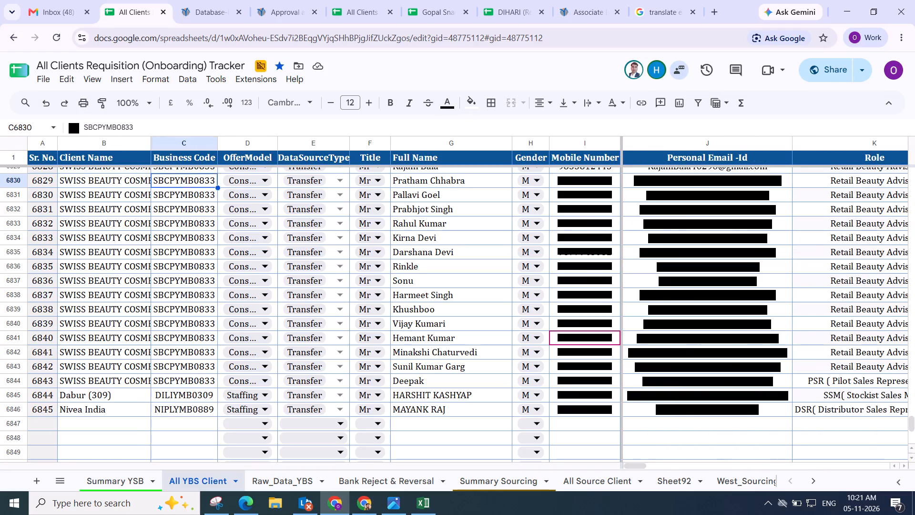
Recheck row 6830 from Business Code through Full Name and Gender to Mobile Number, returning to Sr. No.
key("Right")
key("Right")
key("Right")
key("Right")
key("Right")
key("Right")
key("Right")
key("Left")
key("Left")
key("Left")
key("Left")
key("Left")
key("Left")
key("Left")
key("Left")
key("Left")
key("Left")
key("Left")
key("Left")
key("Left")
key("Left")
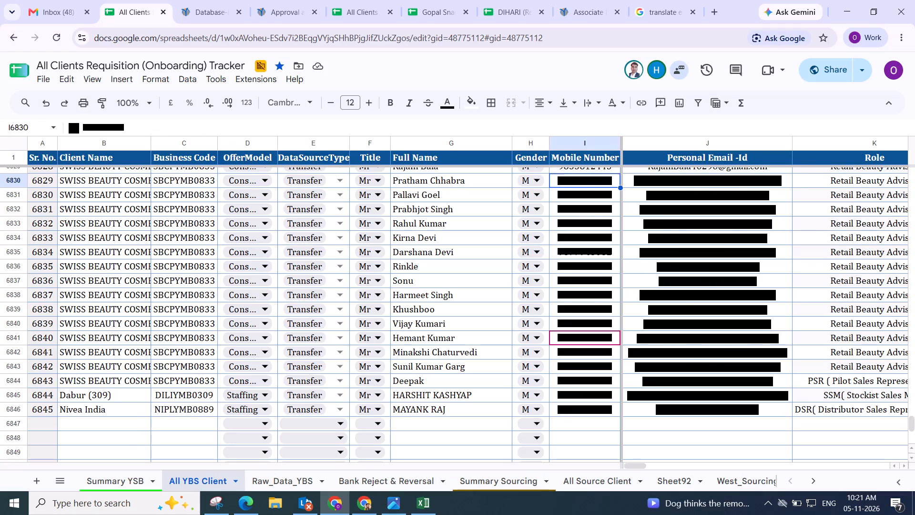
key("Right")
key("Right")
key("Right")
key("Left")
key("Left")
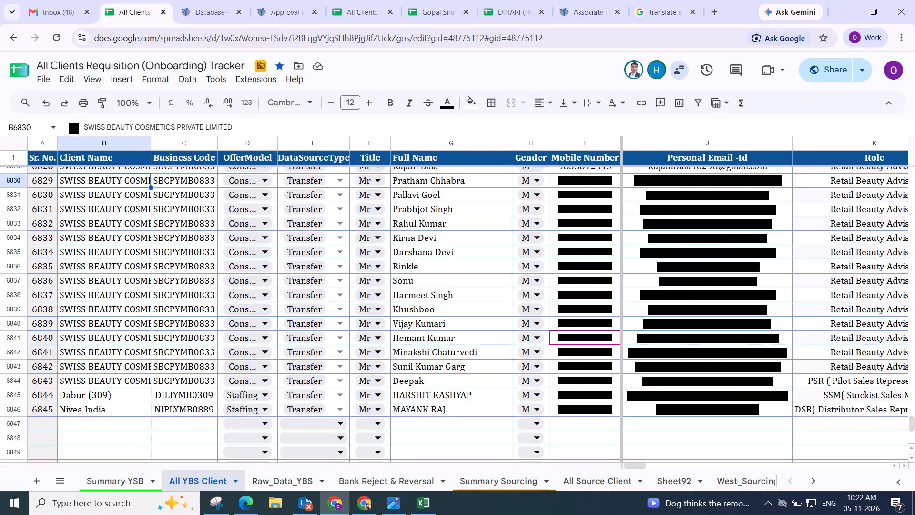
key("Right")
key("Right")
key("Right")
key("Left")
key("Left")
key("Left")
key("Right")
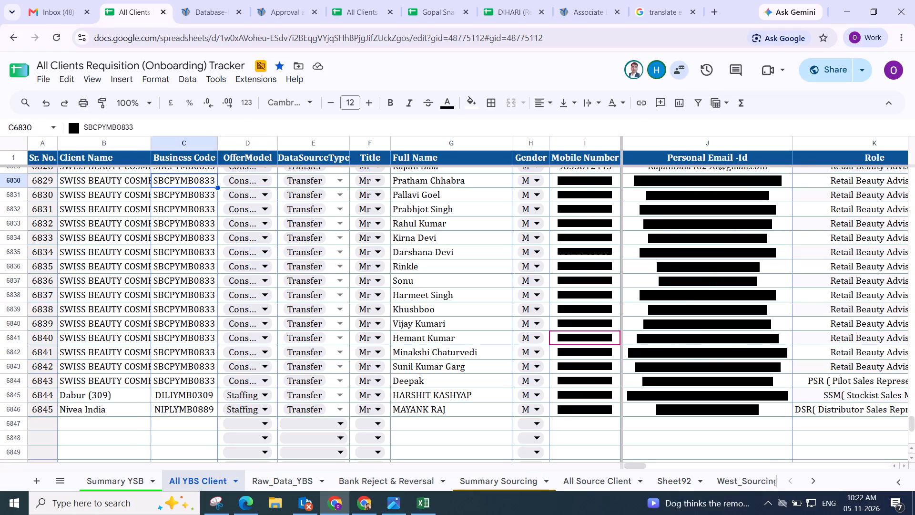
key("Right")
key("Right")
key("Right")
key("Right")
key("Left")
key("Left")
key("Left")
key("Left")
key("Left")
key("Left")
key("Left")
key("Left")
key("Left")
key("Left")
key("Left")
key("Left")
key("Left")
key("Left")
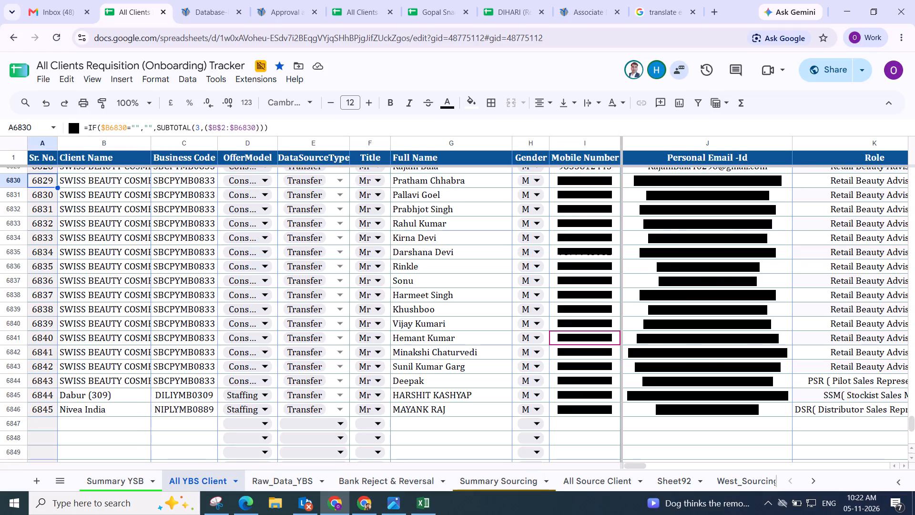
Examine row 6830 from Sr. No. through Mobile Number and Department to Designation.
key("Right")
key("Right")
key("Right")
key("Right")
key("Right")
key("Right")
key("Right")
key("Right")
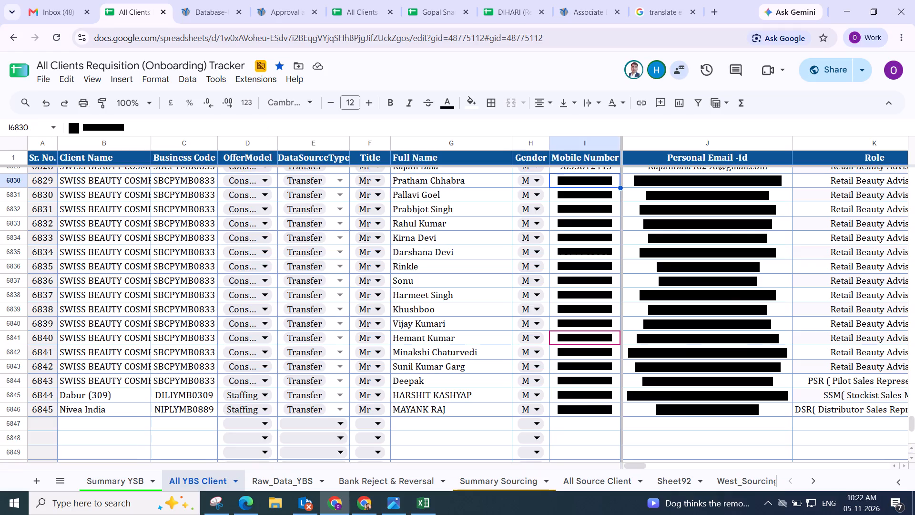
key("Right")
key("Right")
key("Right")
key("Right")
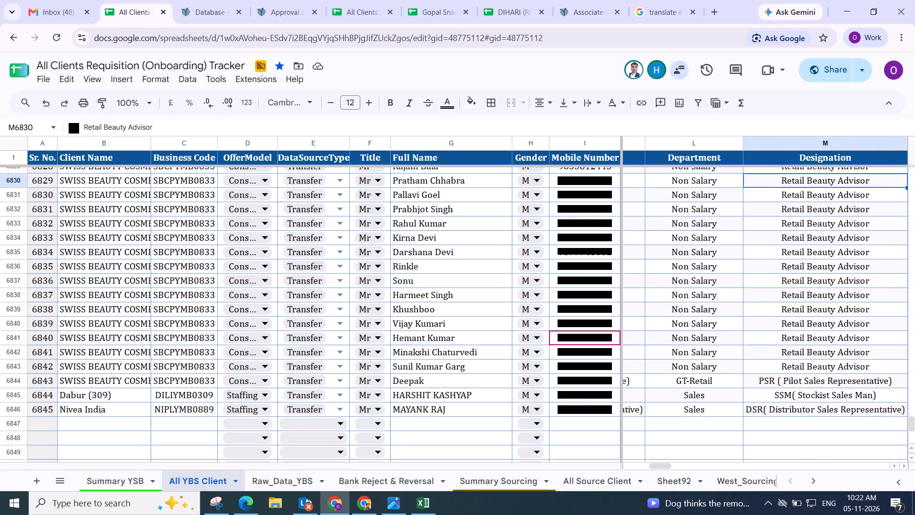
Check the work location, Date Of Joining, Client HR Email ID and Reporting Manager Name fields in row 6830.
key("Right")
key("Right")
key("Right")
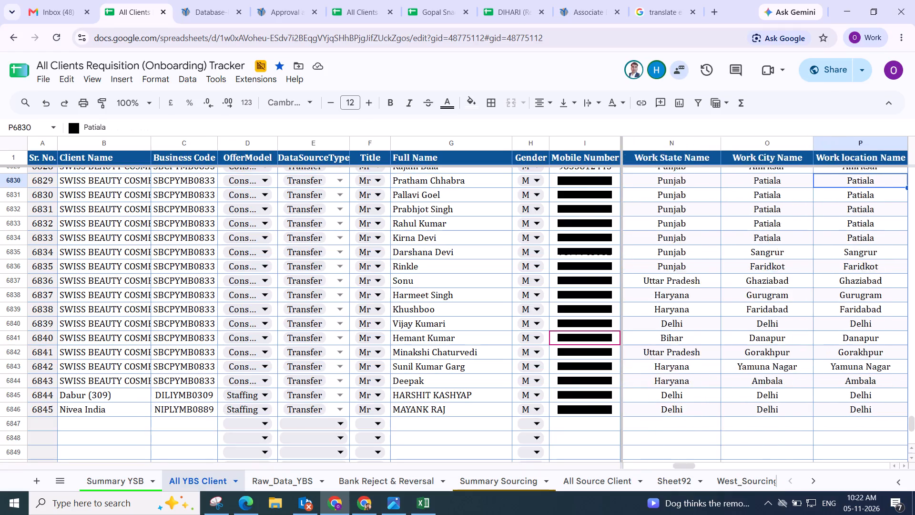
key("Right")
key("Right")
key("Right")
key("Right")
key("Right")
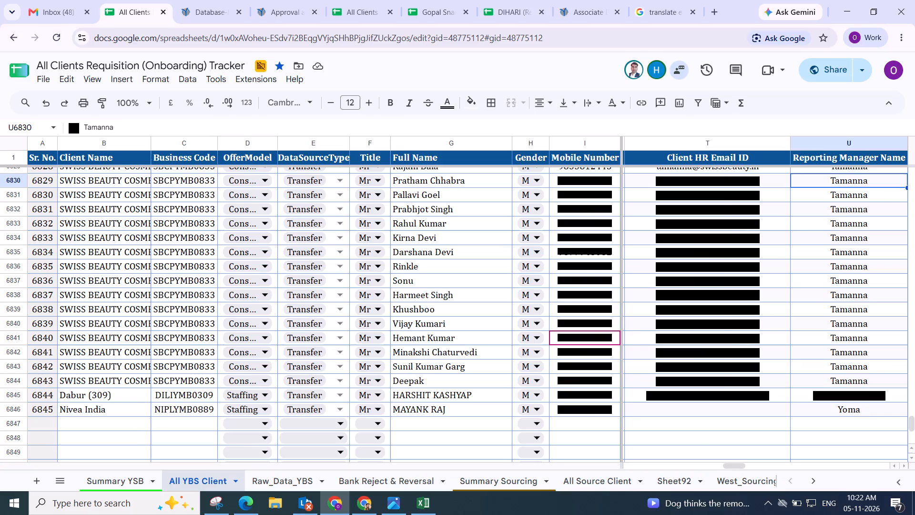
Review row 6830 back from Reporting Manager Name to the Sr. No. formula.
key("Left")
key("Left")
key("Left")
key("Left")
key("Left")
key("Left")
key("Left")
key("Left")
key("Left")
key("Left")
key("Left")
key("Left")
key("Left")
key("Left")
key("Left")
key("Left")
key("Left")
key("Left")
key("Left")
key("Left")
key("Left")
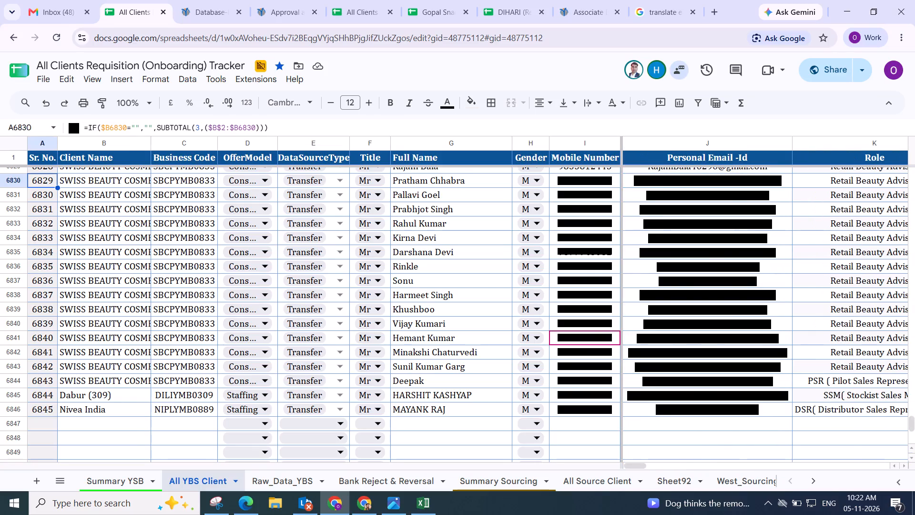
Re-examine row 6830 from Sr. No. through Personal Email -Id and Designation to Work City Name.
key("Right")
key("Right")
key("Right")
key("Right")
key("Right")
key("Right")
key("Right")
key("Right")
key("Right")
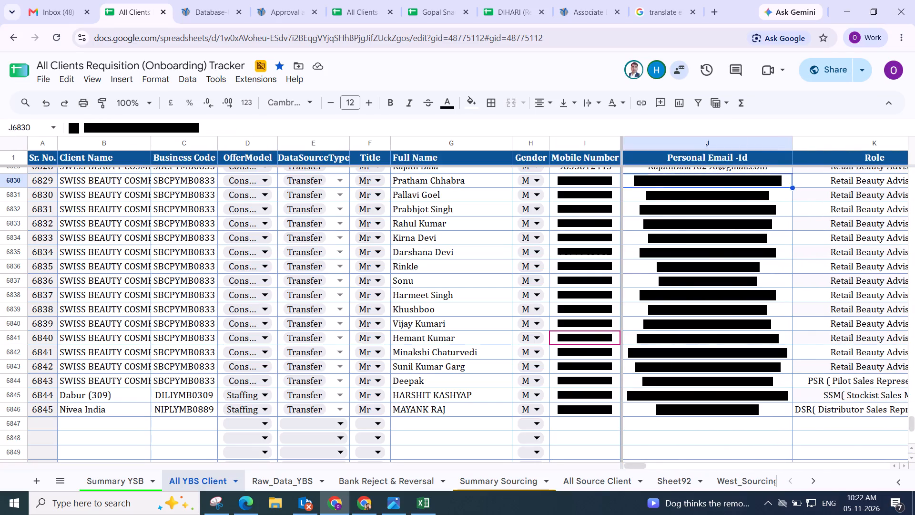
key("Right")
key("Right")
key("Right")
key("Right")
key("Right")
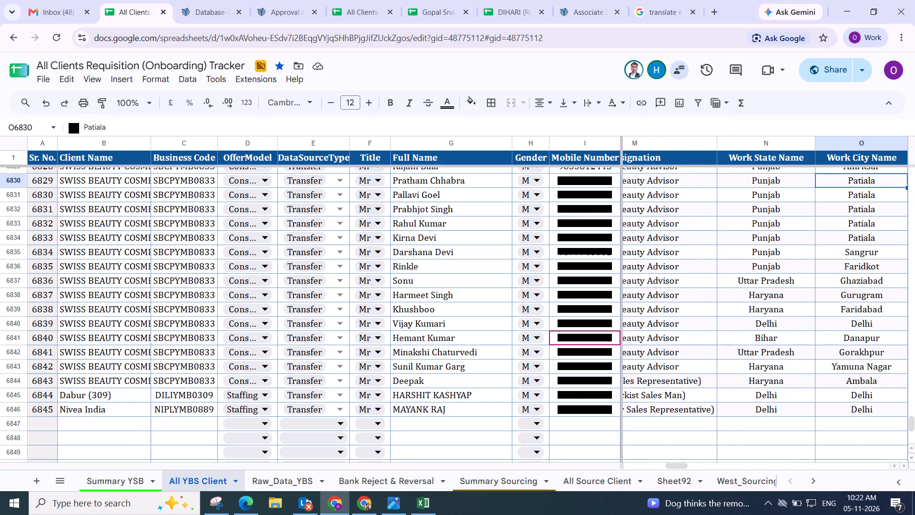
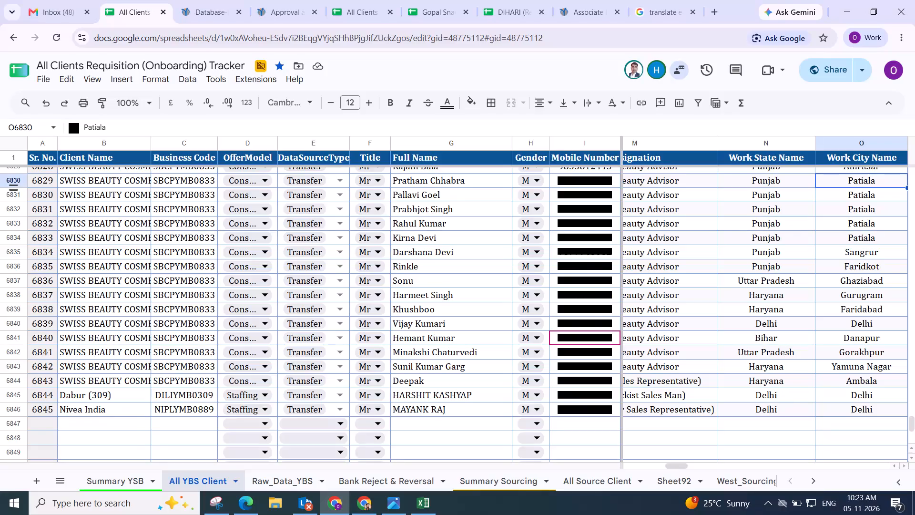
Examine row 6841 from Full Name back through OfferModel, Business Code and Client Name to Sr. No.
left_click(443, 344)
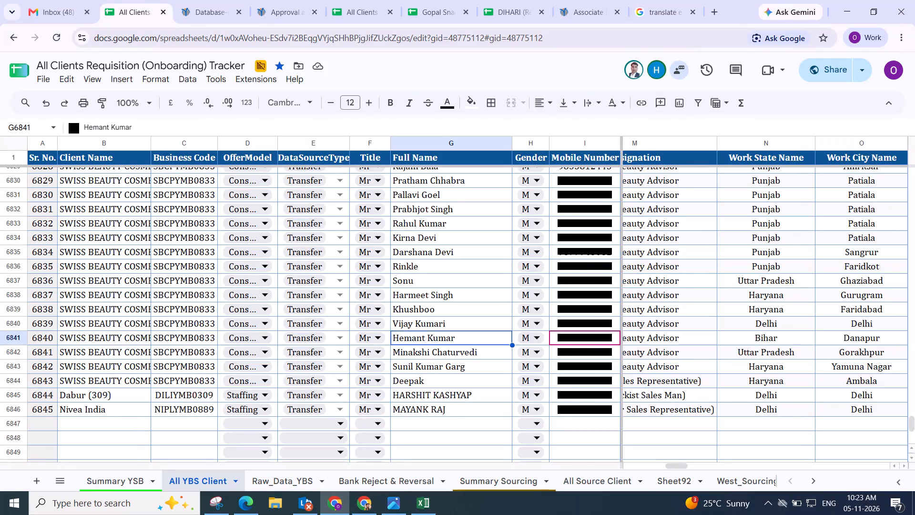
key("Left")
key("Left")
key("Left")
key("Left")
key("Left")
key("Left")
key("Left")
key("Left")
key("Left")
key("Left")
key("Left")
key("Left")
key("Left")
key("Left")
Review row 6841 from Sr. No. through Gender to Mobile Number and back to the row's start.
key("Right")
key("Right")
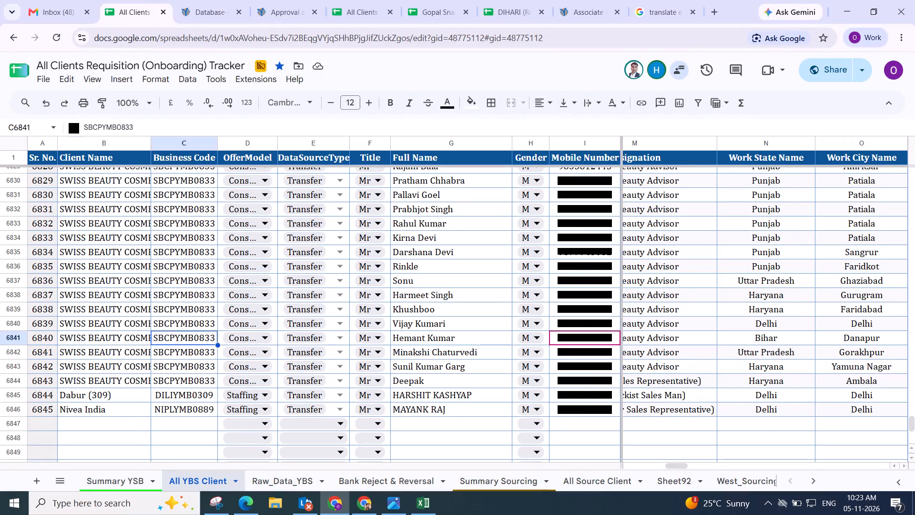
key("Right")
key("Right")
key("Right")
key("Right")
key("Right")
key("Right")
key("Left")
key("Left")
key("Left")
key("Left")
key("Left")
key("Left")
key("Left")
key("Left")
key("Left")
key("Left")
key("Left")
key("Left")
key("Left")
key("Left")
key("Left")
key("Left")
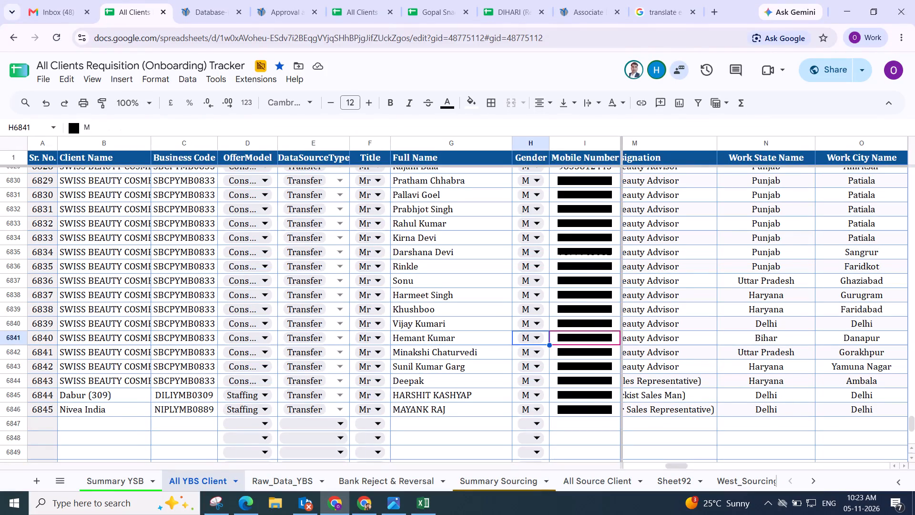
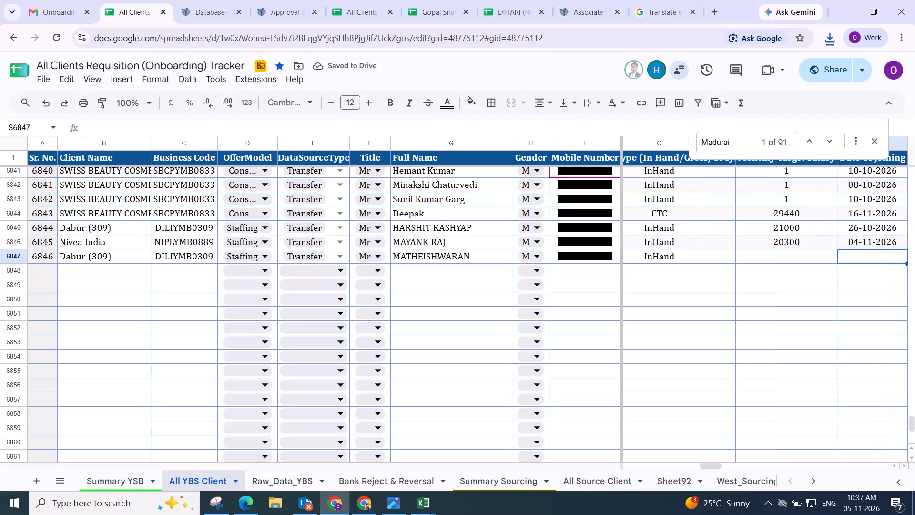
Examine the new joinee's row in the MOL New Joinee format sheet through 3P agency and DOJ to Gender.
key("Right")
key("Right")
key("Right")
key("Right")
key("Right")
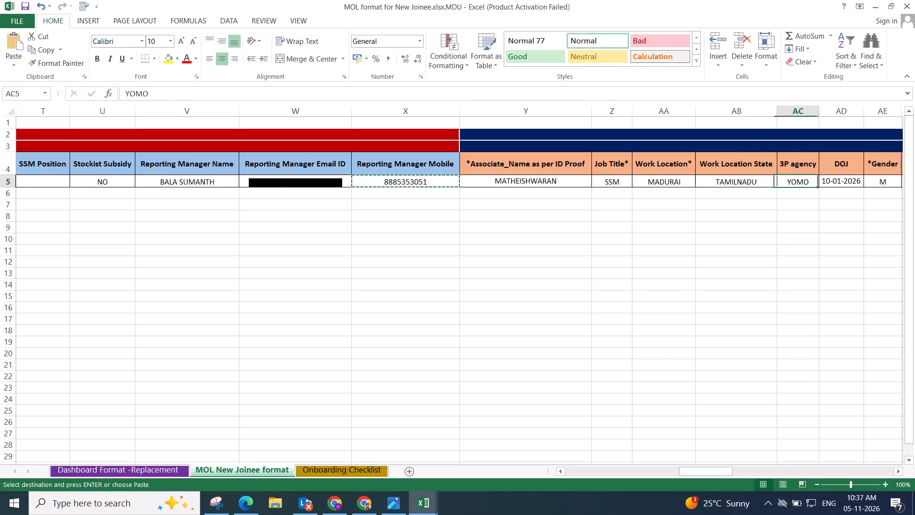
key("Right")
key("Right")
key("Left")
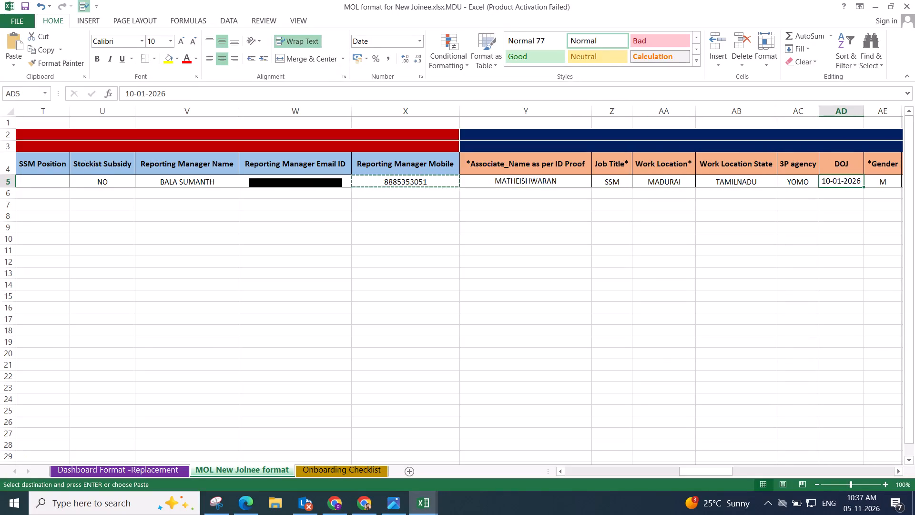
key("Right")
Review the new joinee's row back from DOJ through the Reporting Manager and Stockist Subsidy details to S. No.
key("Left")
key("Left")
key("Left")
key("Left")
key("Left")
key("Left")
key("Left")
key("Left")
key("Left")
key("Left")
key("Left")
key("Left")
key("Left")
key("Left")
key("Left")
key("Left")
key("Left")
key("Left")
key("Left")
key("Left")
key("Left")
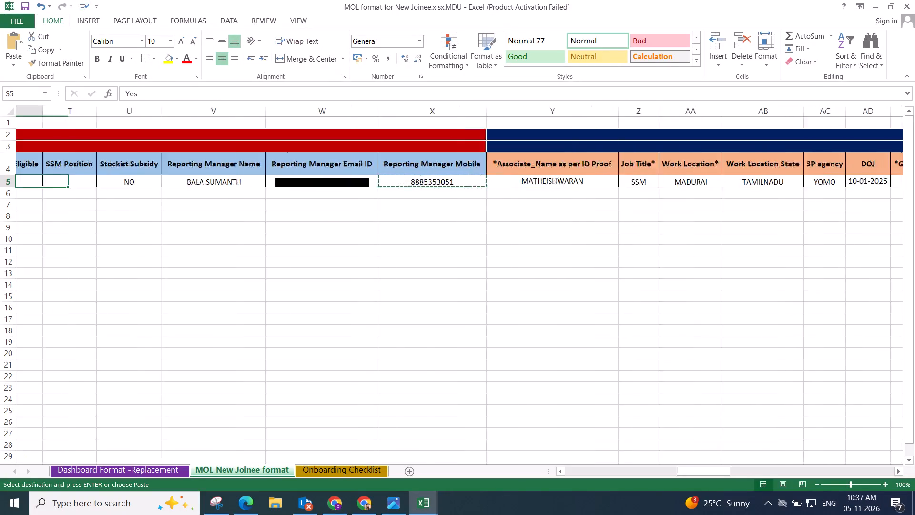
Switch from the MOL New Joinee workbook back to the All Clients Requisition (Onboarding) Tracker.
key("alt+Tab")
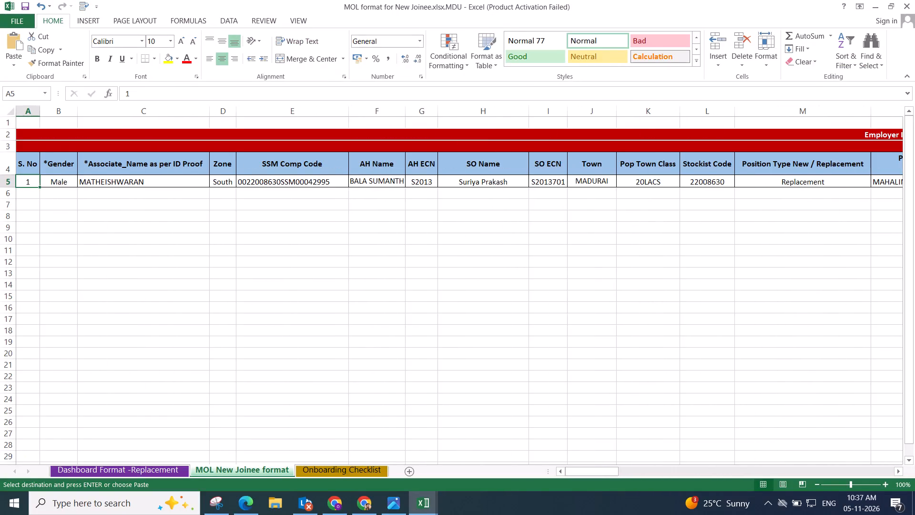
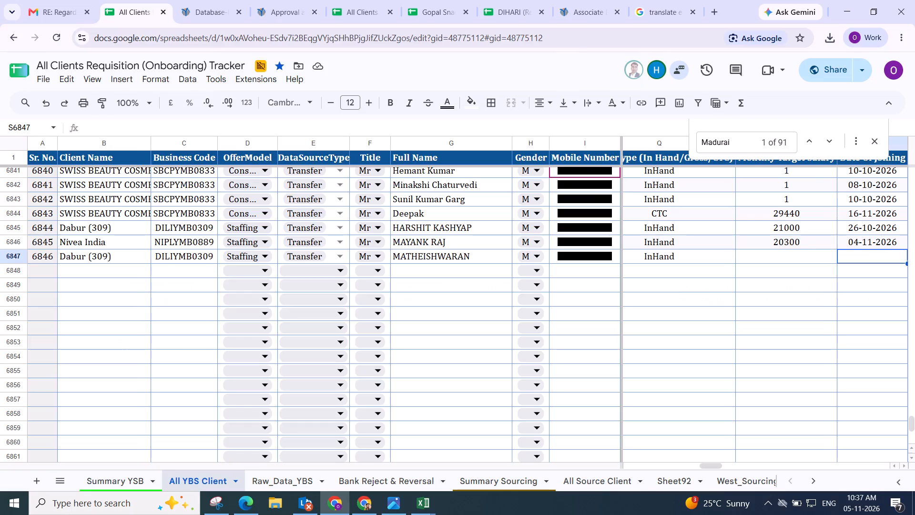
Start entering the date of joining for the new Dabur joinee in row 6847, with 01 as the day.
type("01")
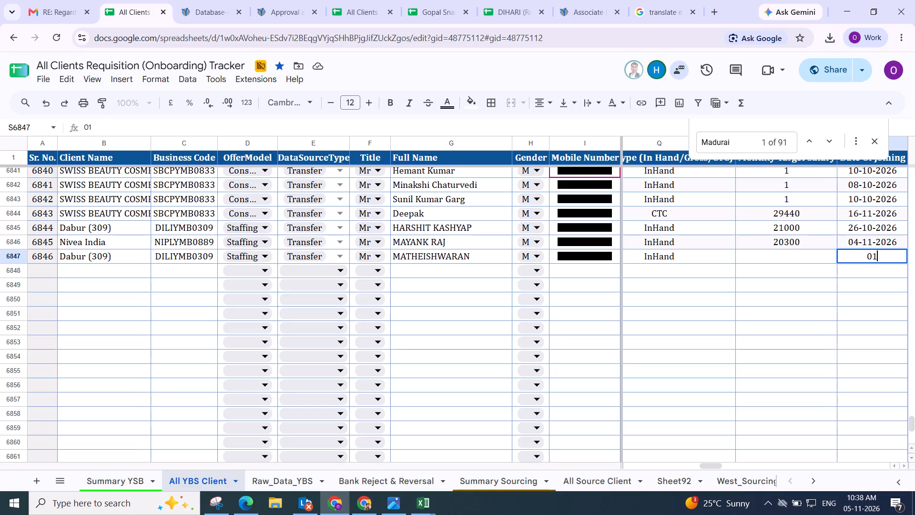
Enter 01-10-2026 as the date of joining for the Dabur (309) entry in row 6847.
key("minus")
type("10")
type("-2026")
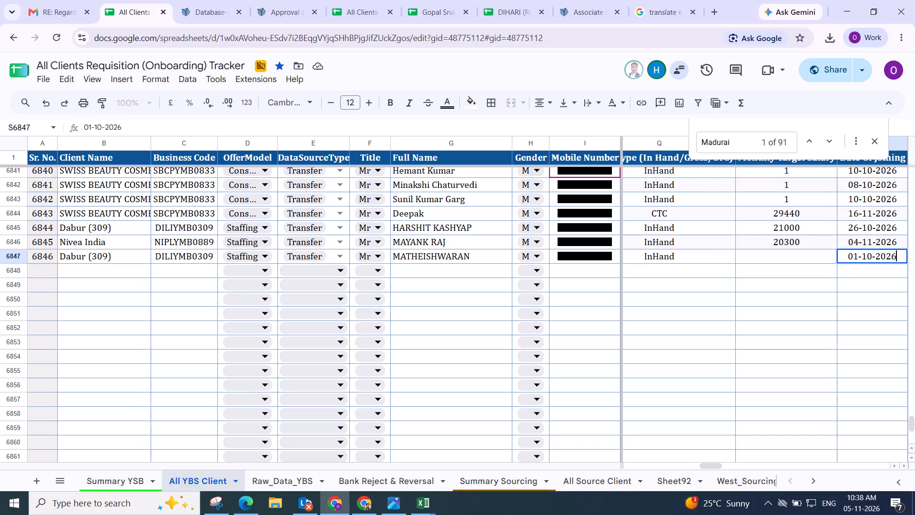
key("Right")
key("Left")
key("Left")
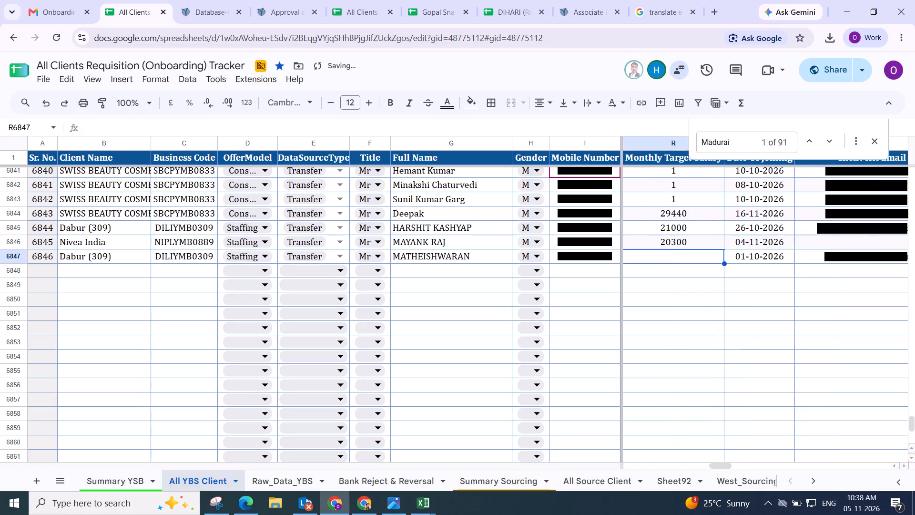
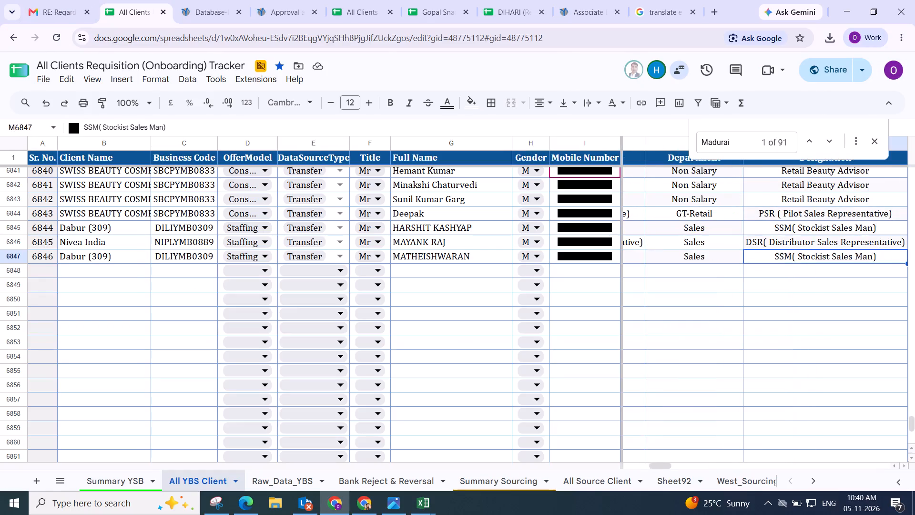
Enter 16500 as the monthly target salary for the Dabur (309) entry in row 6847, pasting the value only.
key("Right")
key("Right")
key("Right")
key("Right")
key("Right")
key("Right")
key("Left")
key("Left")
key("Left")
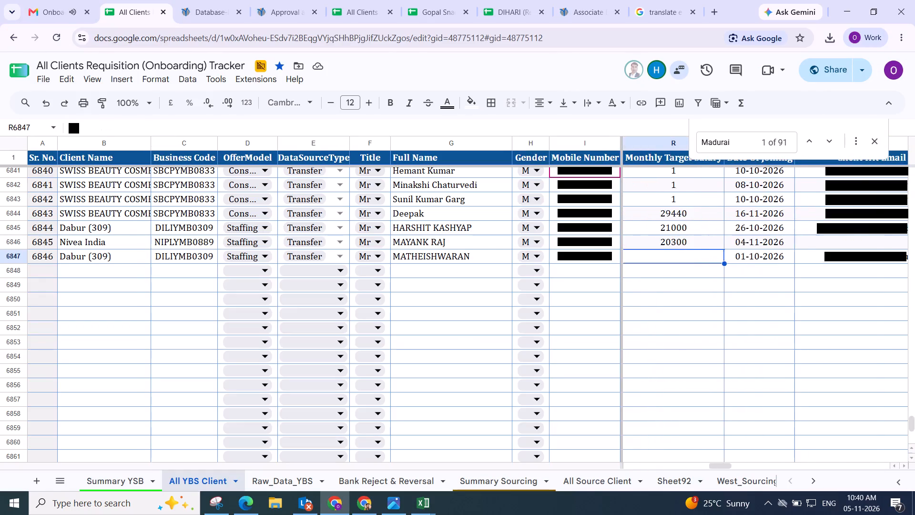
key("Right")
key("ctrl+shift+v")
key("Right")
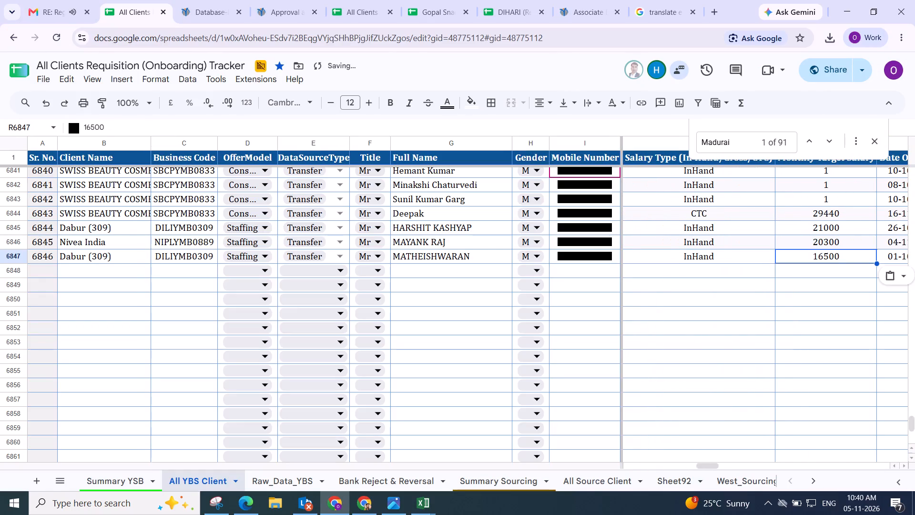
Examine row 6846 from the client HR email column back through Monthly Target Salary and Department to Sr. No.
key("Right")
key("Left")
key("Right")
key("Up")
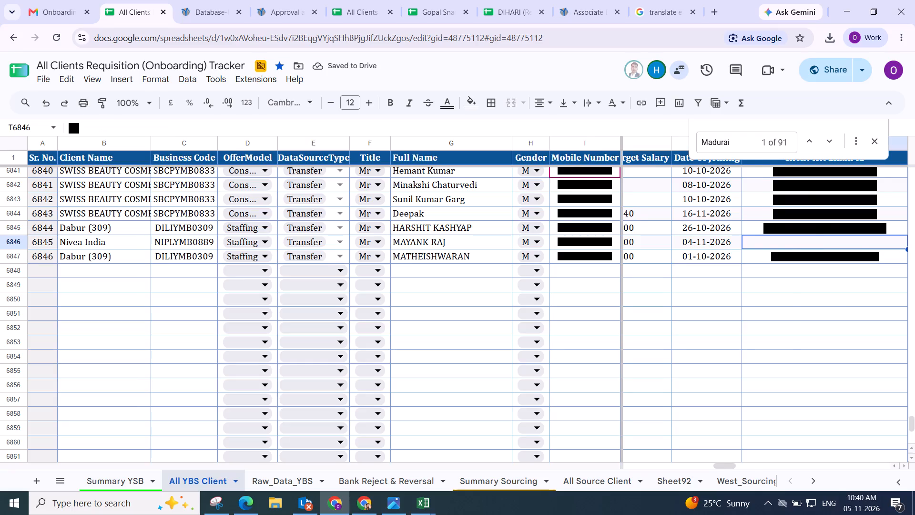
key("Right")
key("Right")
key("Left")
key("Left")
key("Left")
key("Left")
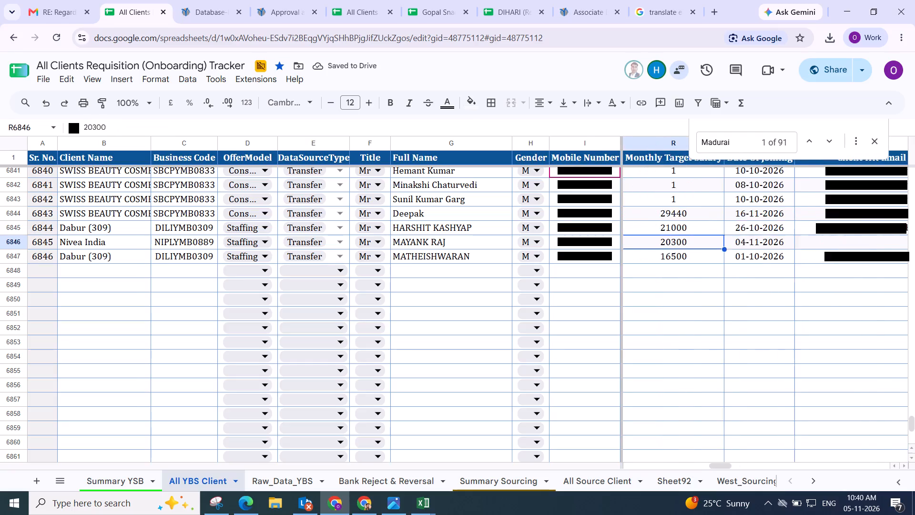
key("Left")
key("Left")
key("Left")
key("Left")
key("Left")
key("Left")
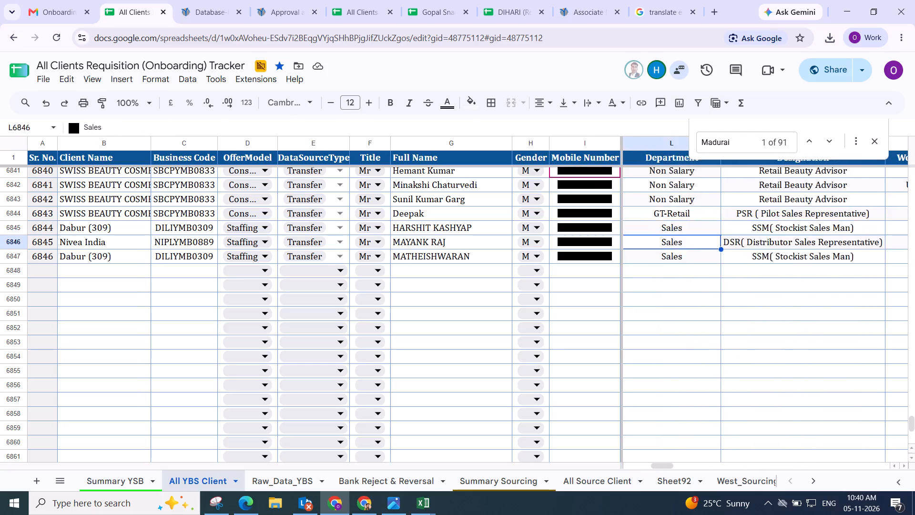
key("Left")
key("Left")
key("Left")
key("Left")
key("Left")
key("Left")
key("Left")
key("Left")
key("Left")
key("Left")
key("Left")
key("Left")
key("Left")
key("Left")
key("Left")
key("Left")
key("Left")
key("Left")
key("Left")
Copy the mobile number of the Nivea India entry in row 6846, then switch to Excel and back to the tracker.
key("Right")
key("Right")
key("Right")
key("Right")
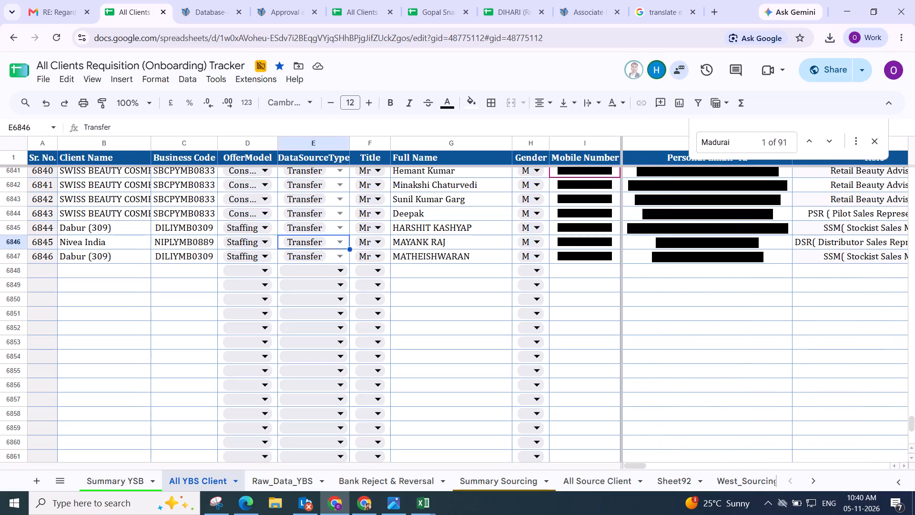
key("Right")
key("Right")
key("Right")
key("Right")
key("ctrl+c")
key("alt+Tab")
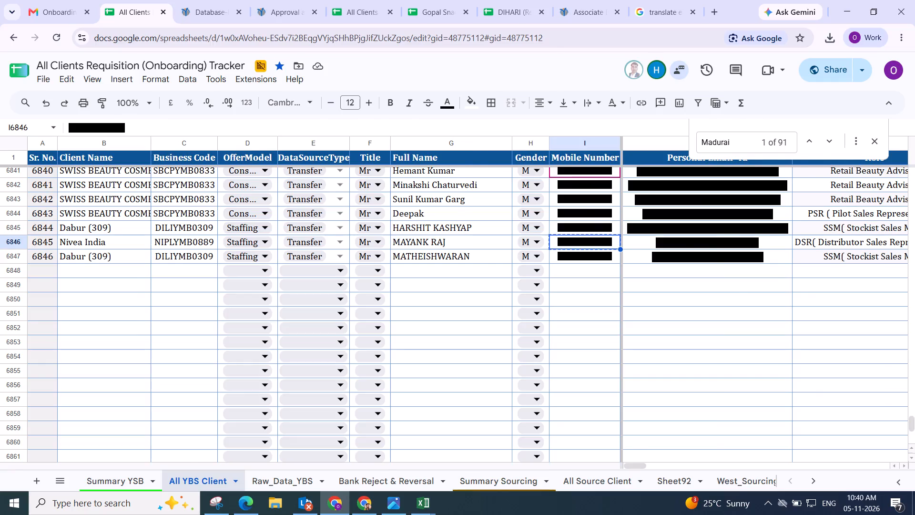
key("alt+Tab")
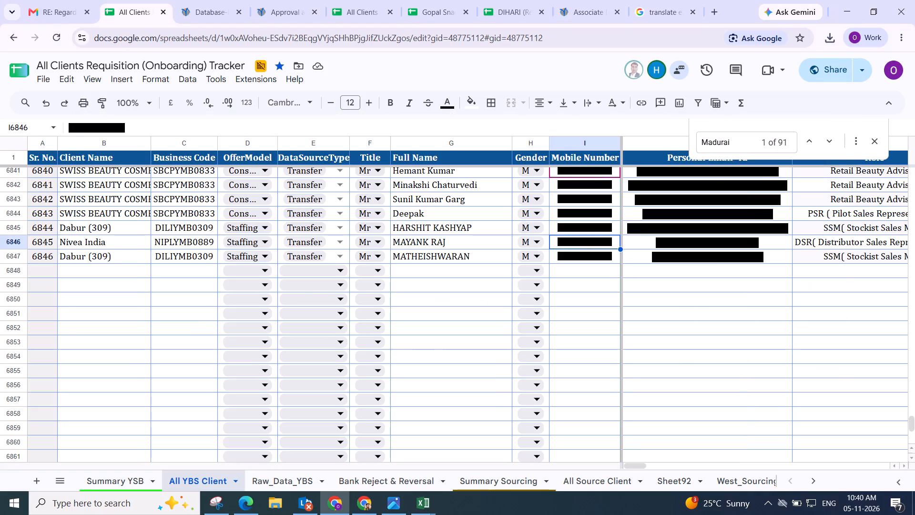
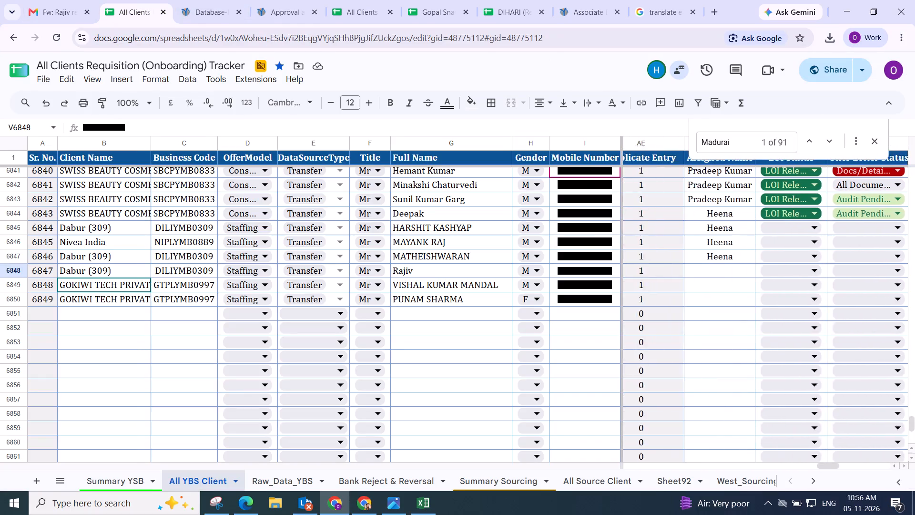
Paste the copied Excel entry as values only into the Associate number cell (column AR) of row 6848.
scroll(723, 272, "left", 6)
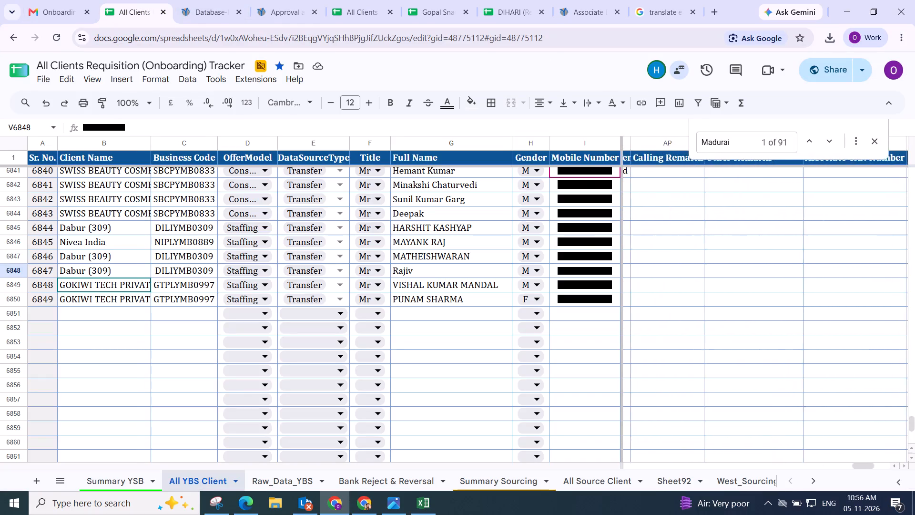
scroll(723, 272, "left", 4)
scroll(723, 272, "right", 1)
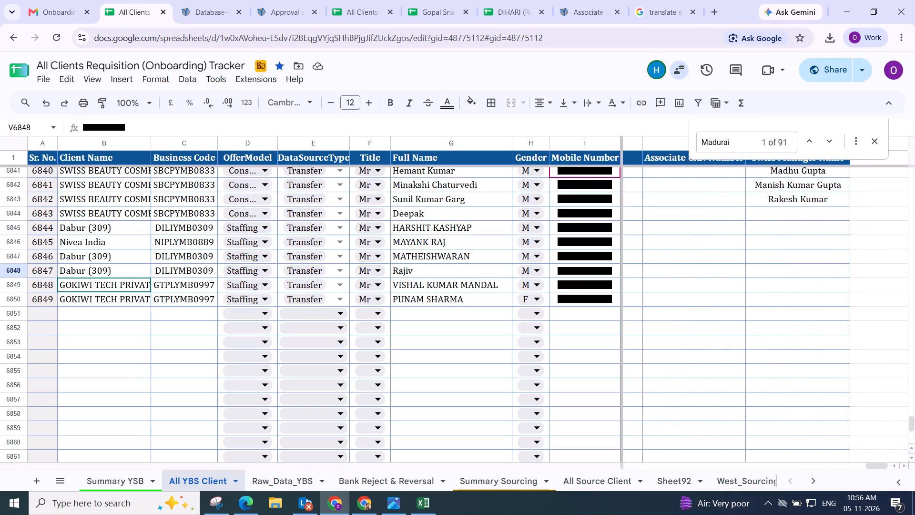
scroll(723, 272, "right", 1)
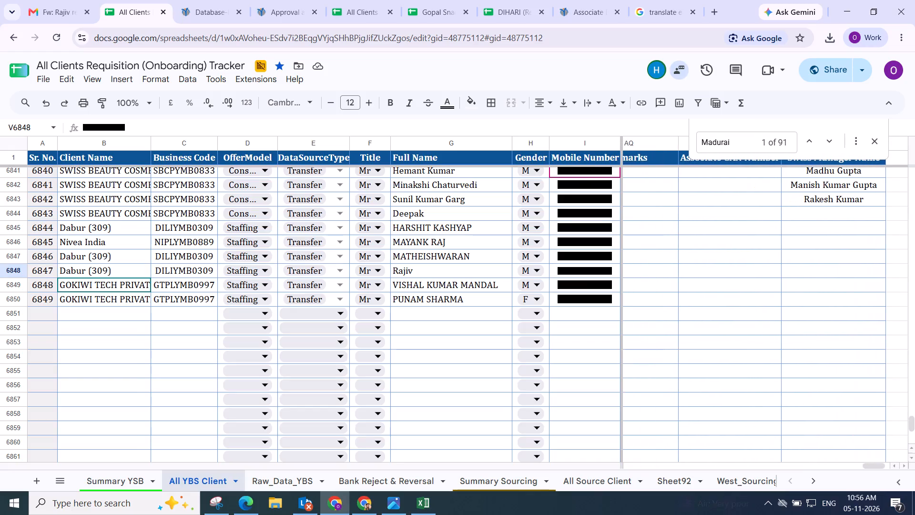
left_click(705, 272)
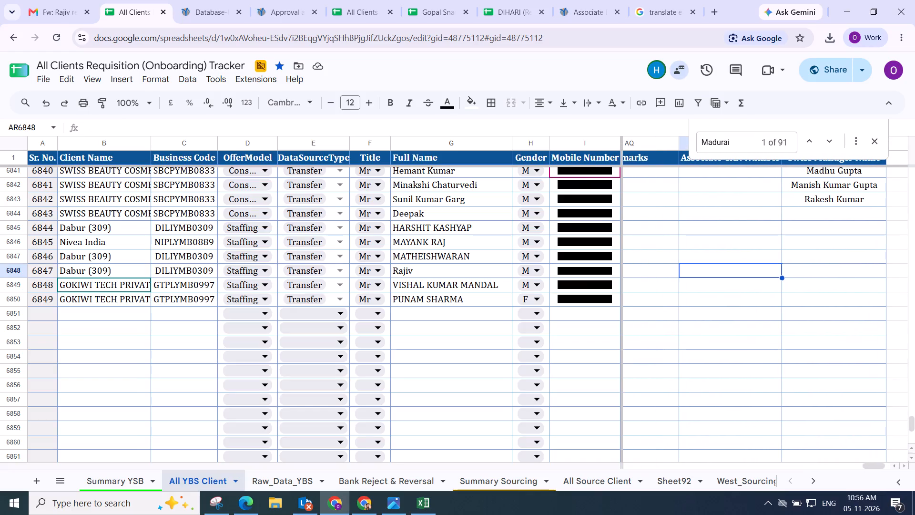
key("ctrl+shift+v")
Copy the assigned name Heena from row 6847 into the Assigned Name cell of row 6848.
key("Left")
key("Left")
key("Left")
key("Left")
key("Left")
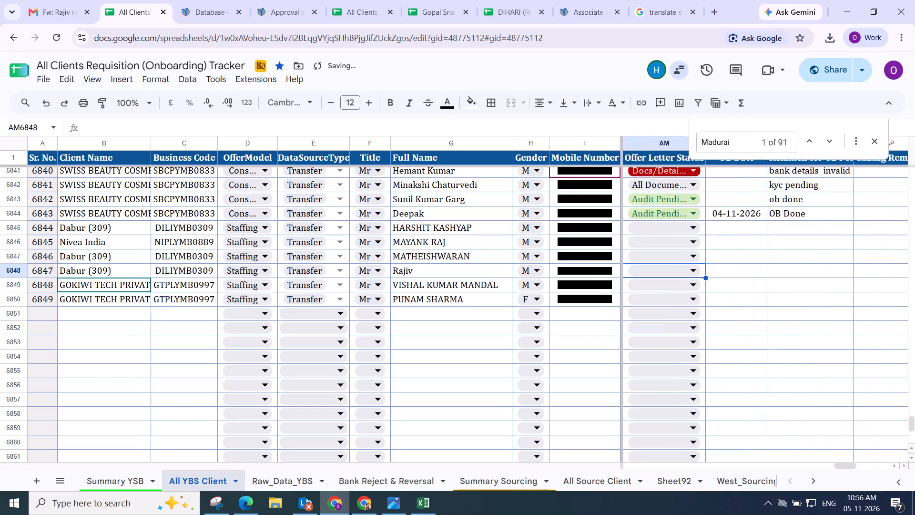
key("Left")
key("Left")
key("Left")
key("Left")
key("Left")
key("Right")
key("Right")
key("Right")
key("Right")
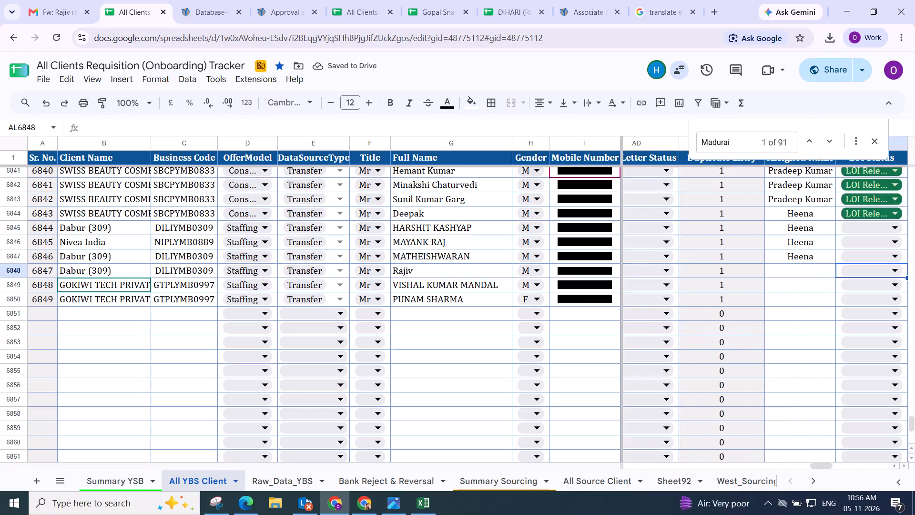
key("Right")
key("Left")
key("Left")
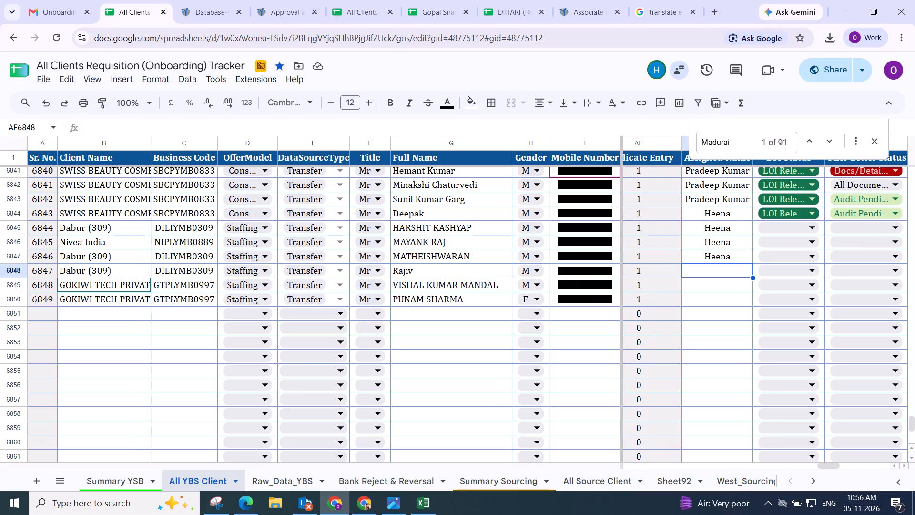
key("Up")
key("ctrl+c")
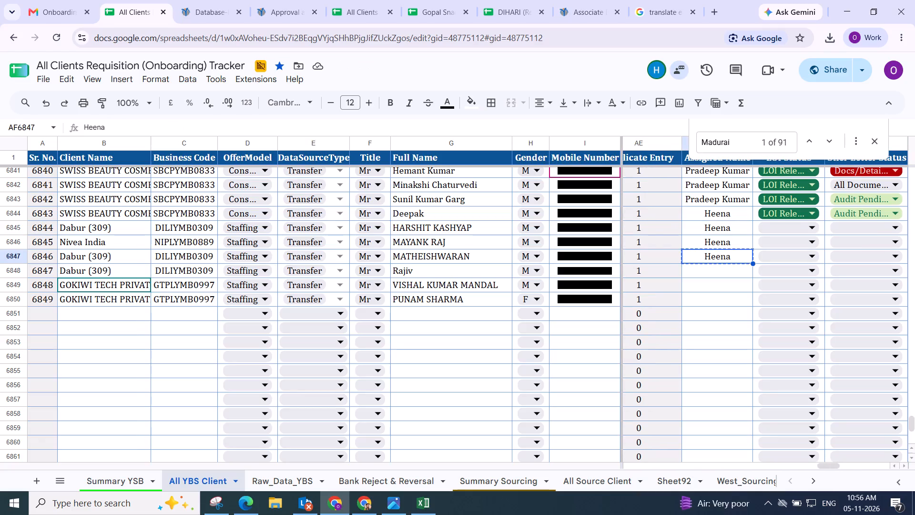
key("Down")
key("ctrl+v")
Review row 6848 from its first columns through Joining Address to Offer Letter Status, ending at the Assigned Name cell.
key("Down")
key("Left")
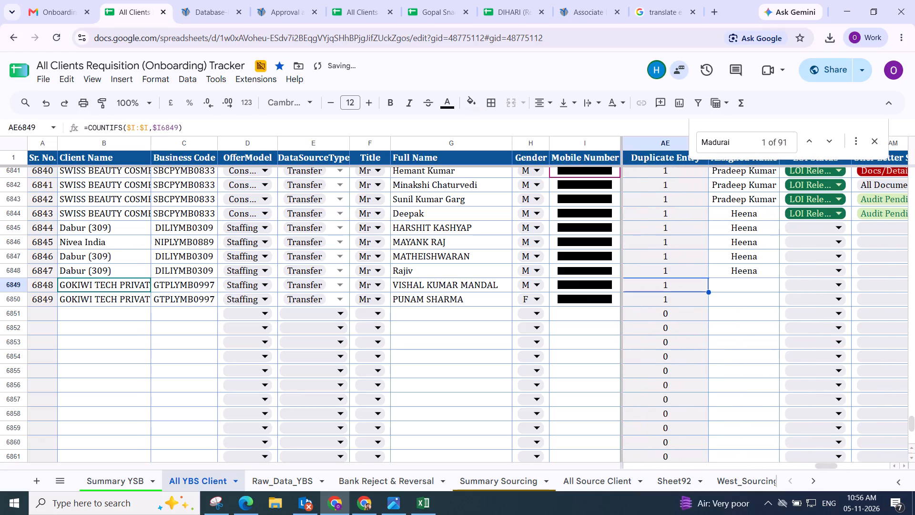
key("Left")
key("Left")
key("Left")
key("Left")
key("Left")
key("Left")
key("Left")
key("Left")
key("Left")
key("Left")
key("Left")
key("Left")
key("Left")
key("Left")
key("Left")
key("Left")
key("Left")
key("Left")
key("Left")
key("Left")
key("Left")
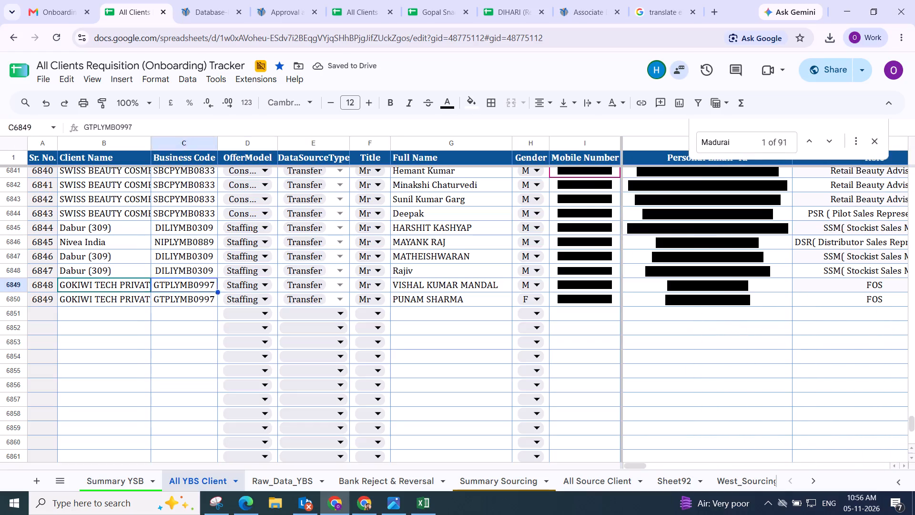
key("Right")
key("Right")
key("Right")
key("Up")
key("Right")
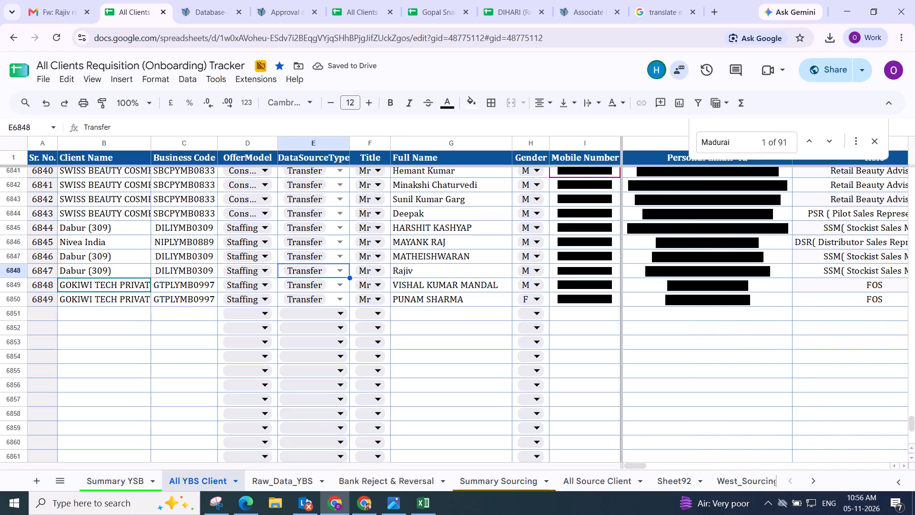
key("Right")
key("Right")
key("Right")
key("Right")
key("Right")
key("Right")
key("Right")
key("Right")
key("Right")
key("Right")
key("Right")
key("Right")
key("Right")
key("Right")
key("Right")
key("Right")
key("Right")
key("Right")
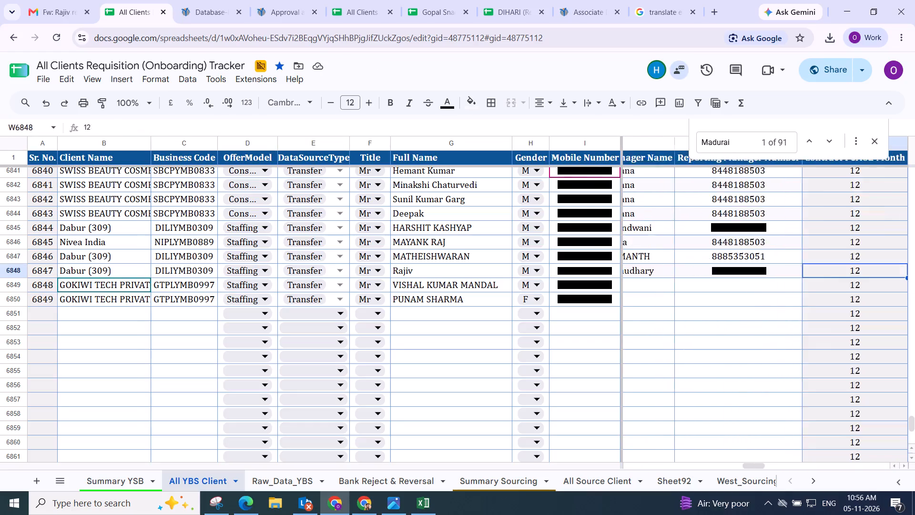
key("Right")
key("Right")
key("Right")
key("Left")
key("Left")
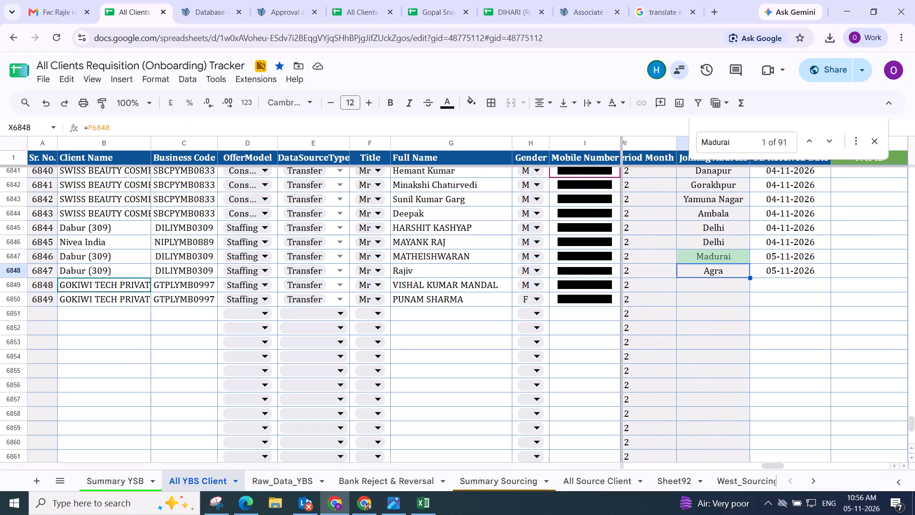
key("Right")
key("Right")
key("Right")
key("Right")
key("Right")
key("Right")
key("Right")
key("Right")
key("Right")
key("Right")
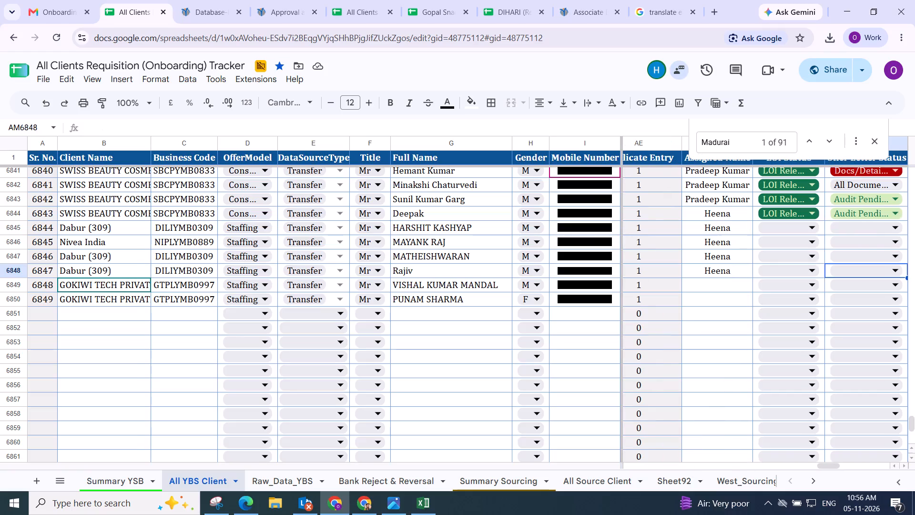
key("Left")
key("Left")
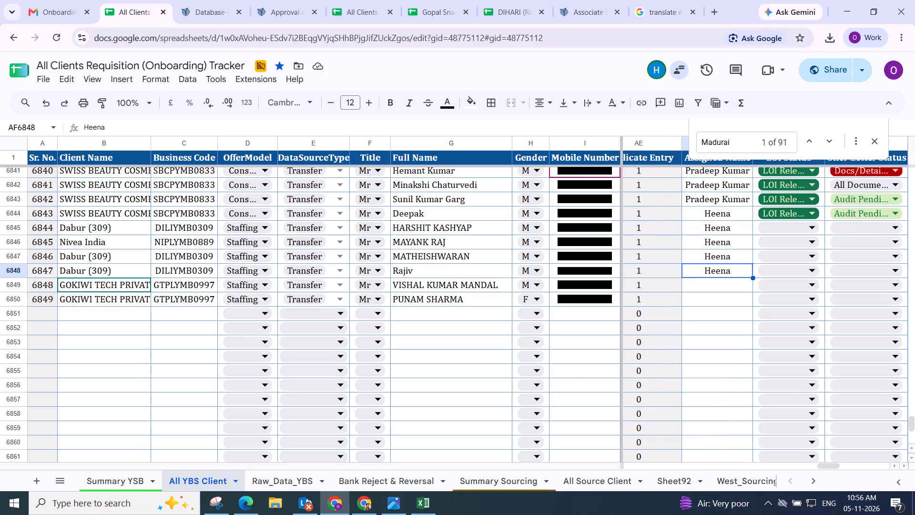